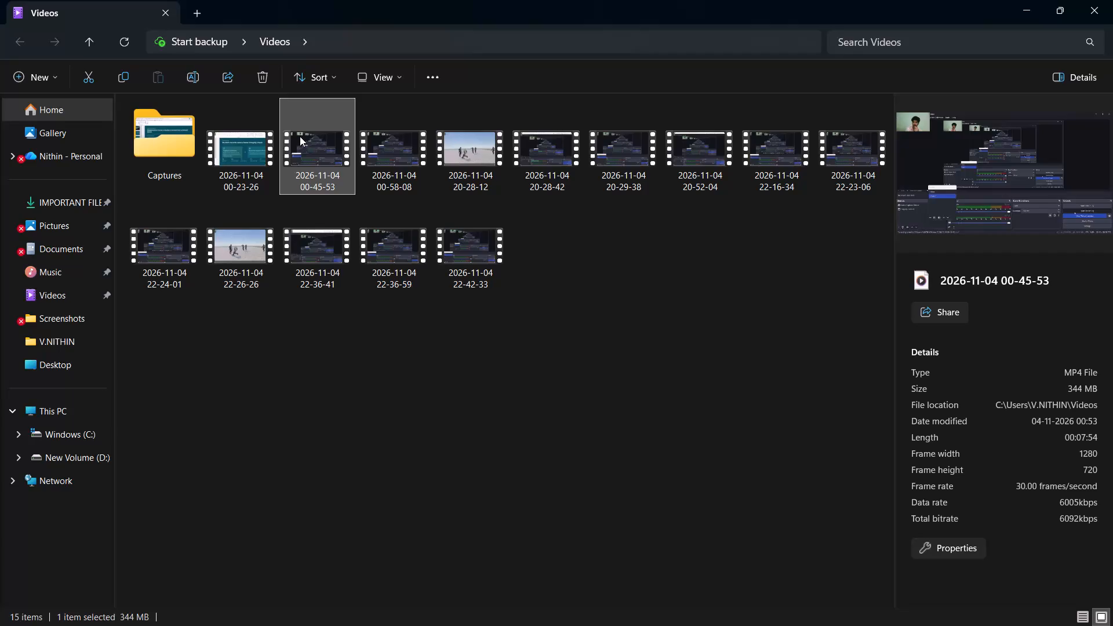
double_click(301, 137)
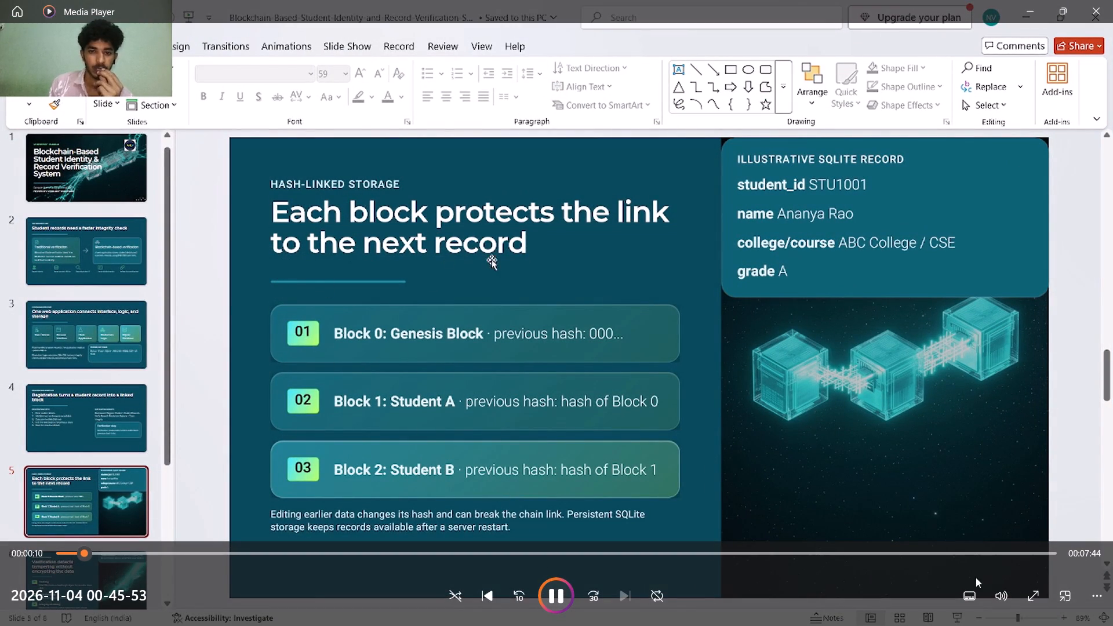
click(1030, 551)
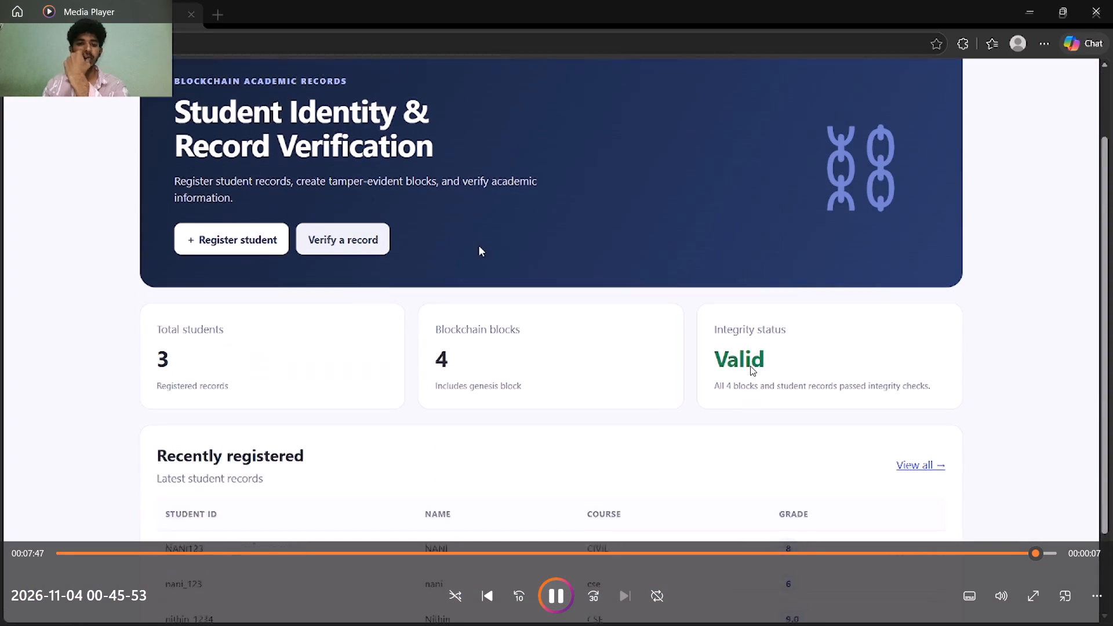
click(410, 274)
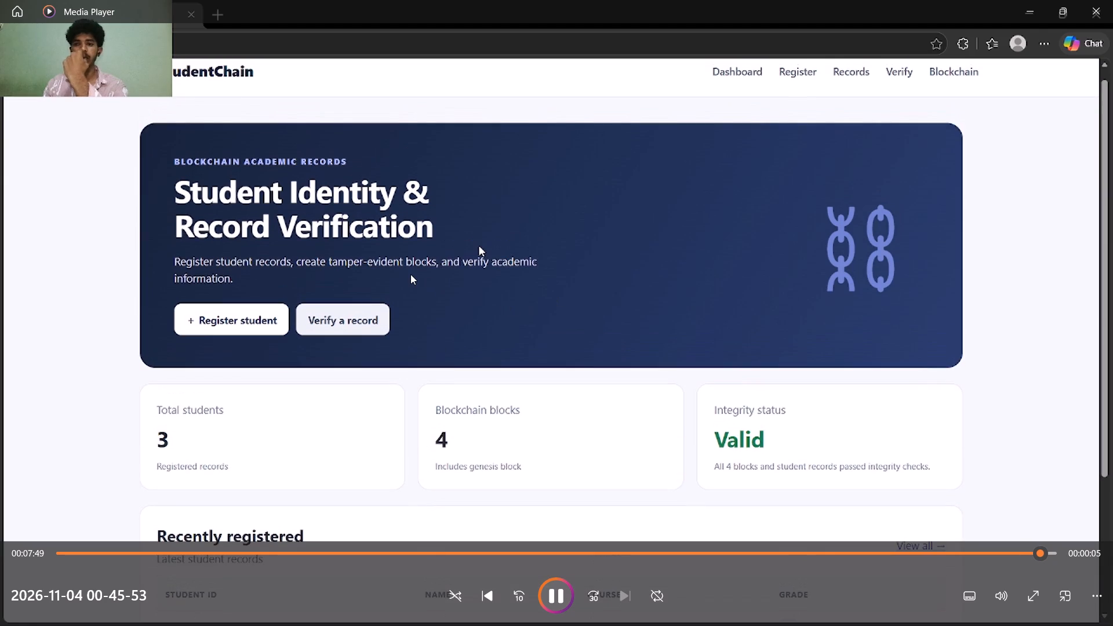
ctrl+scroll(61, 57, up, 2)
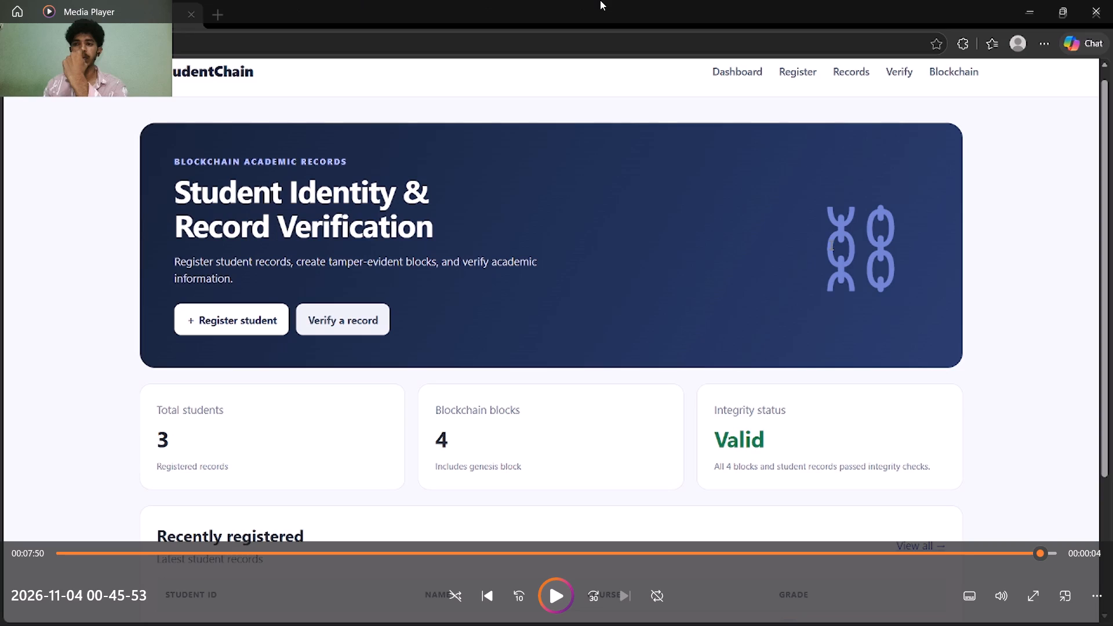
click(1112, 0)
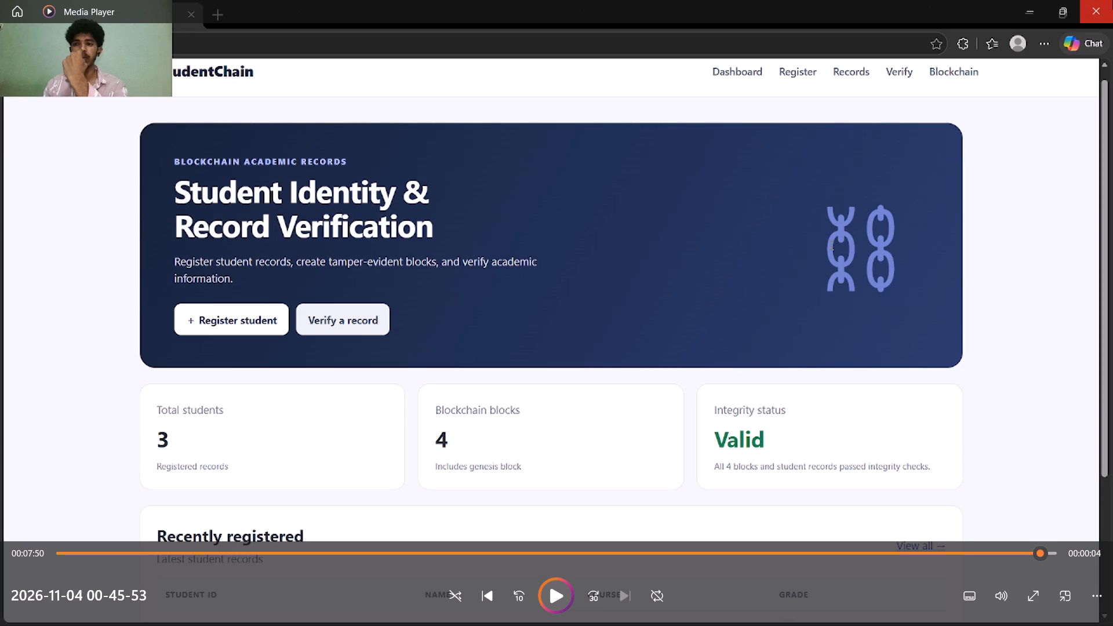
Launch Clipchamp and go through its what's-new introduction to reach the home page.
key(c)
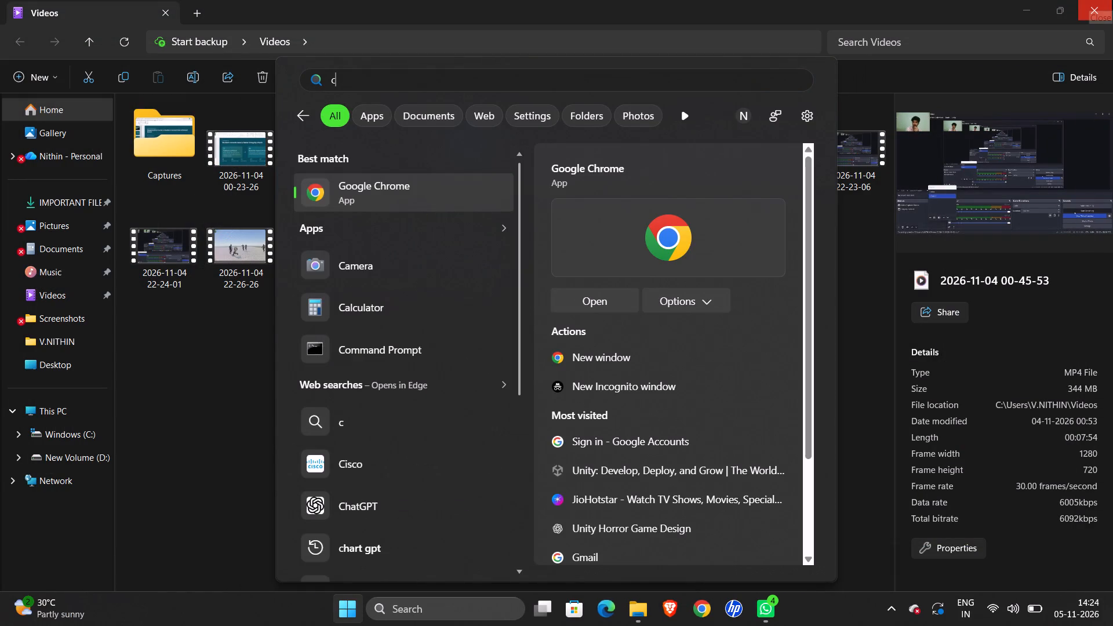
text(li)
key(Return)
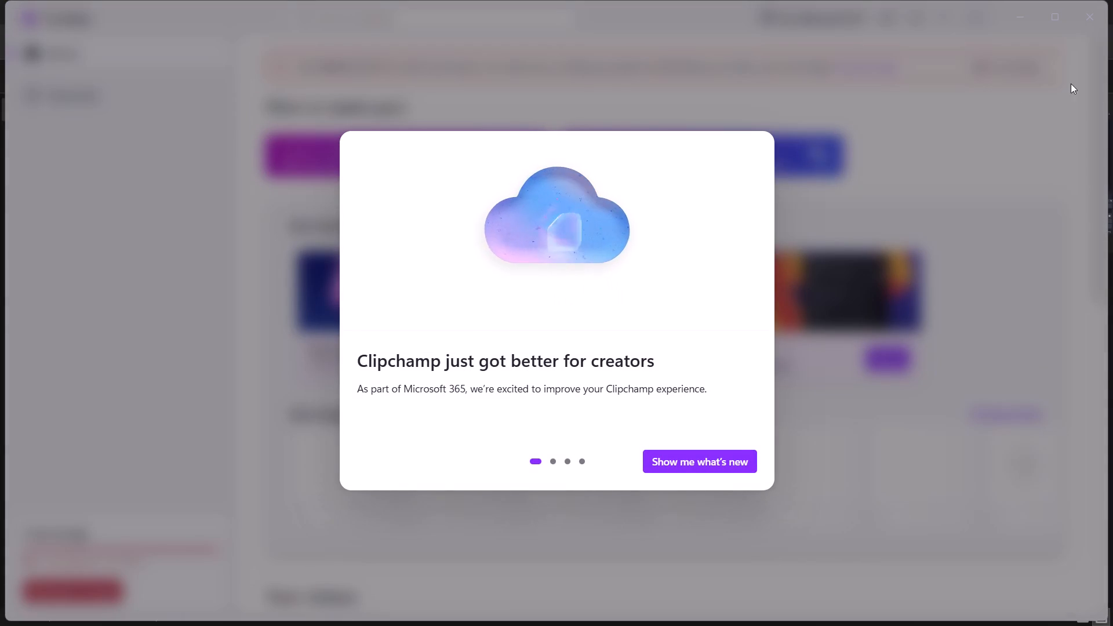
click(722, 462)
click(722, 462)
double_click(722, 462)
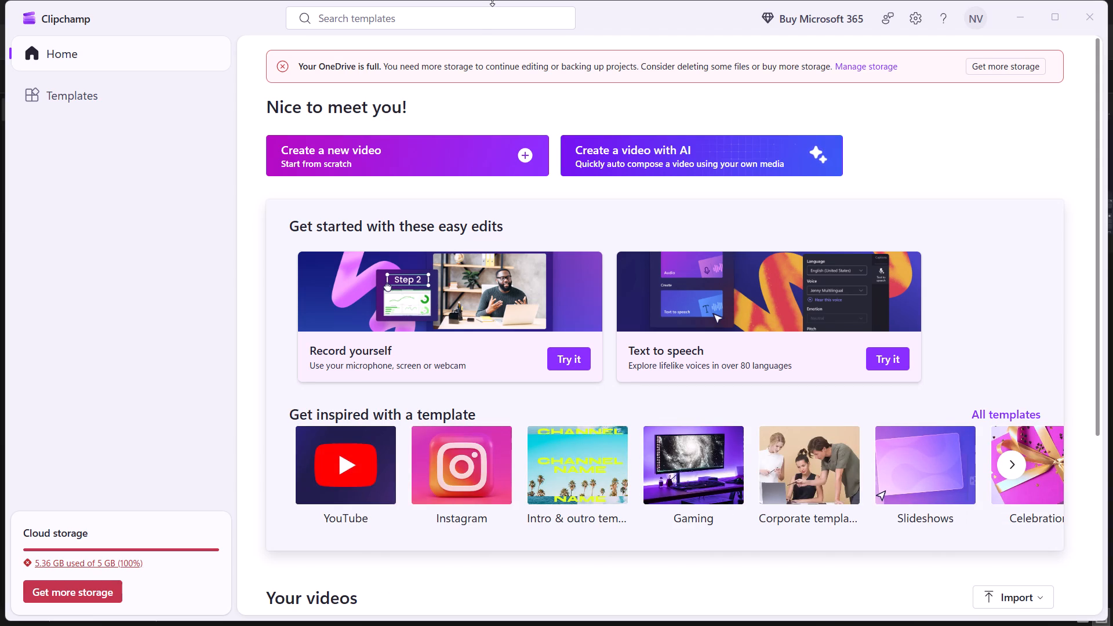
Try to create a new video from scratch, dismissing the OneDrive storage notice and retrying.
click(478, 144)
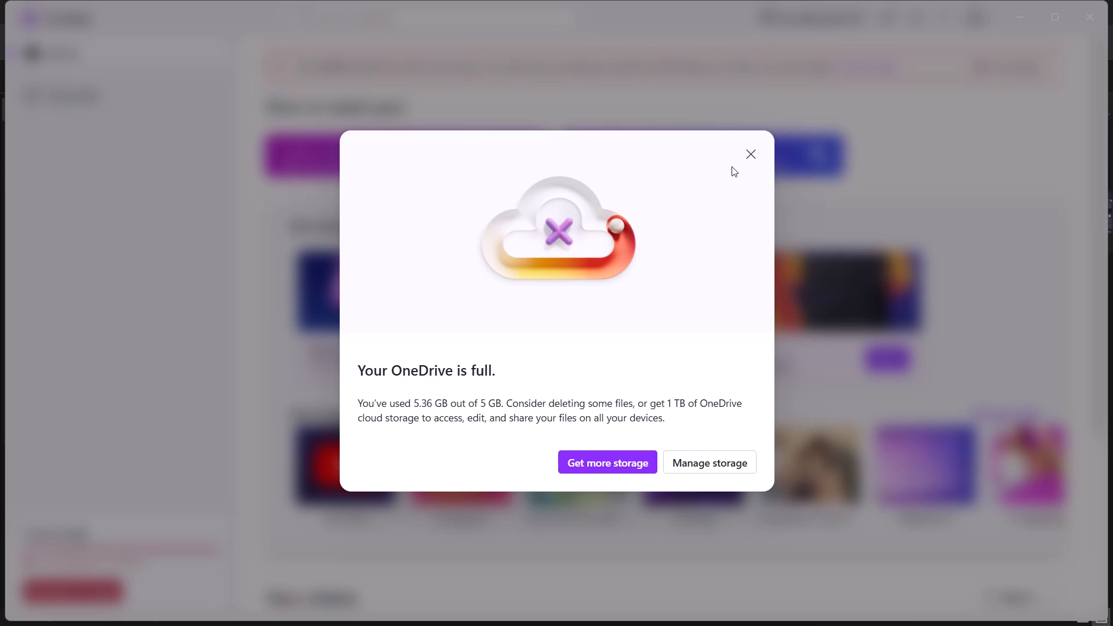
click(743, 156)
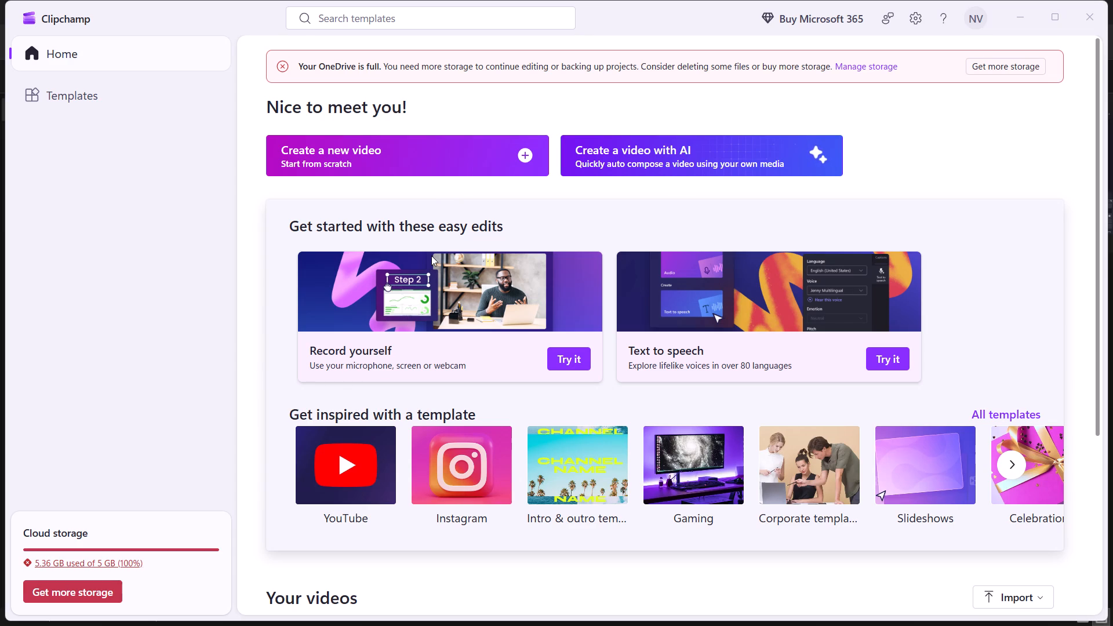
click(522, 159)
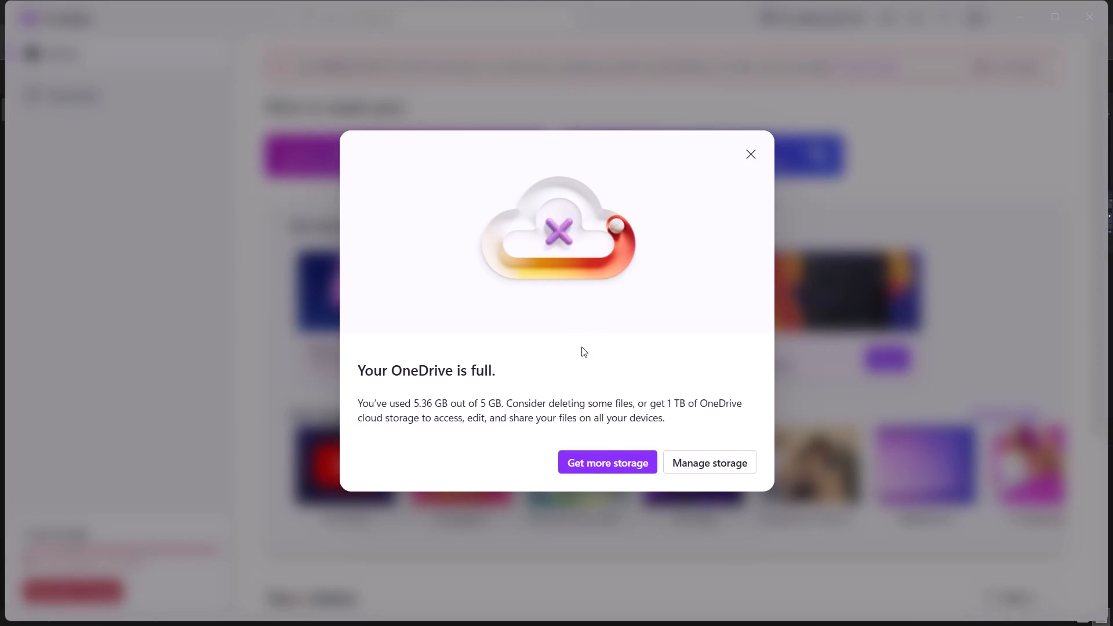
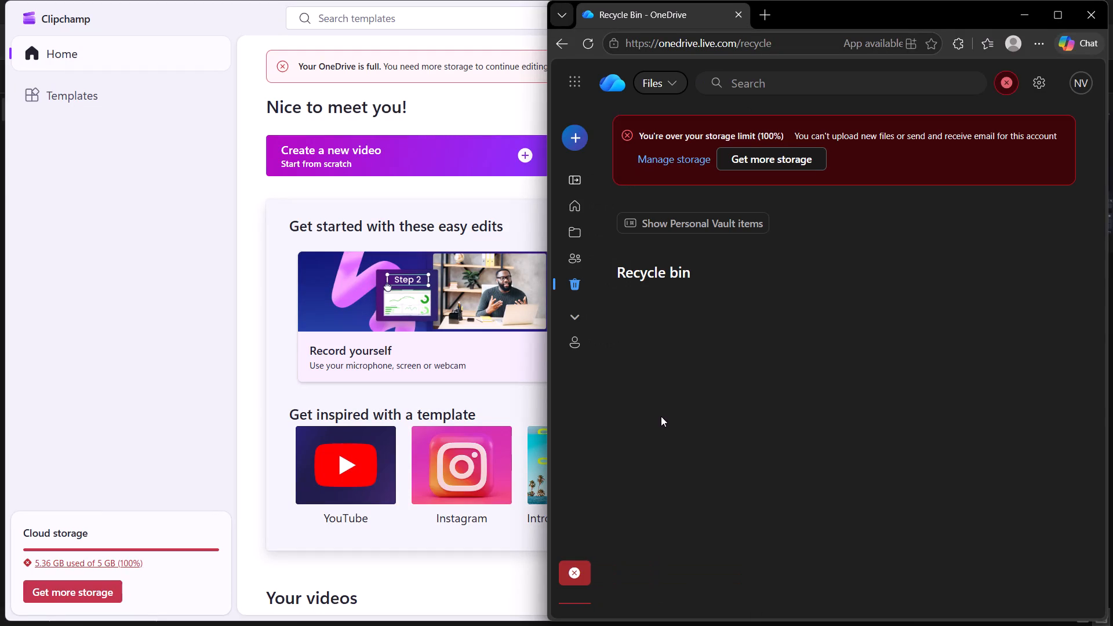
Dismiss the exceeded-storage notice and empty the whole OneDrive recycle bin.
scroll(661, 416, down, 1)
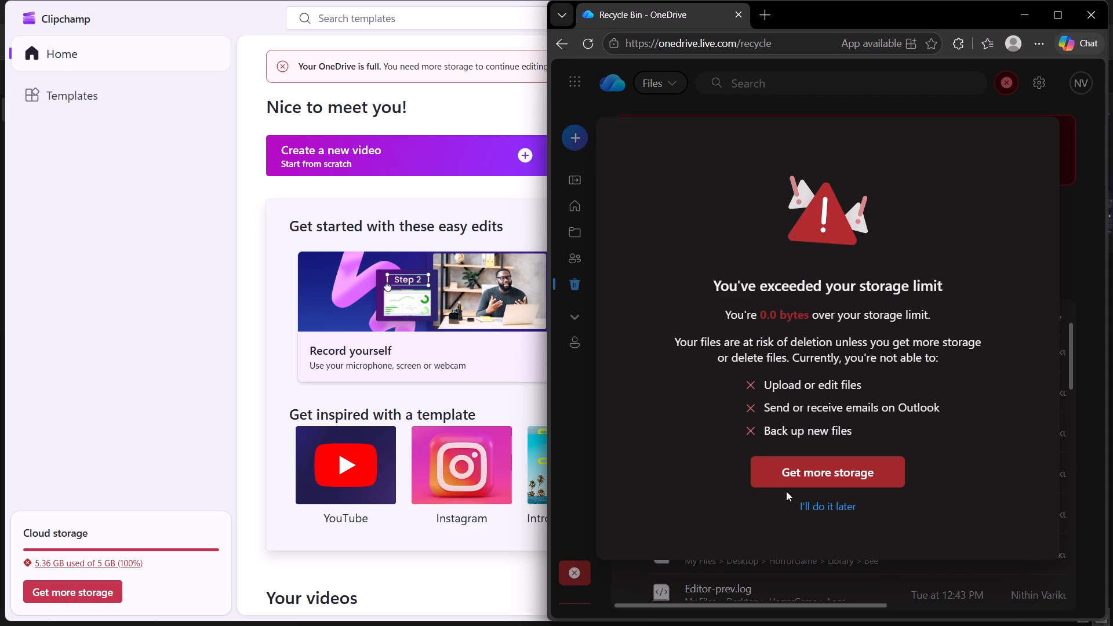
click(803, 504)
scroll(774, 465, down, 1)
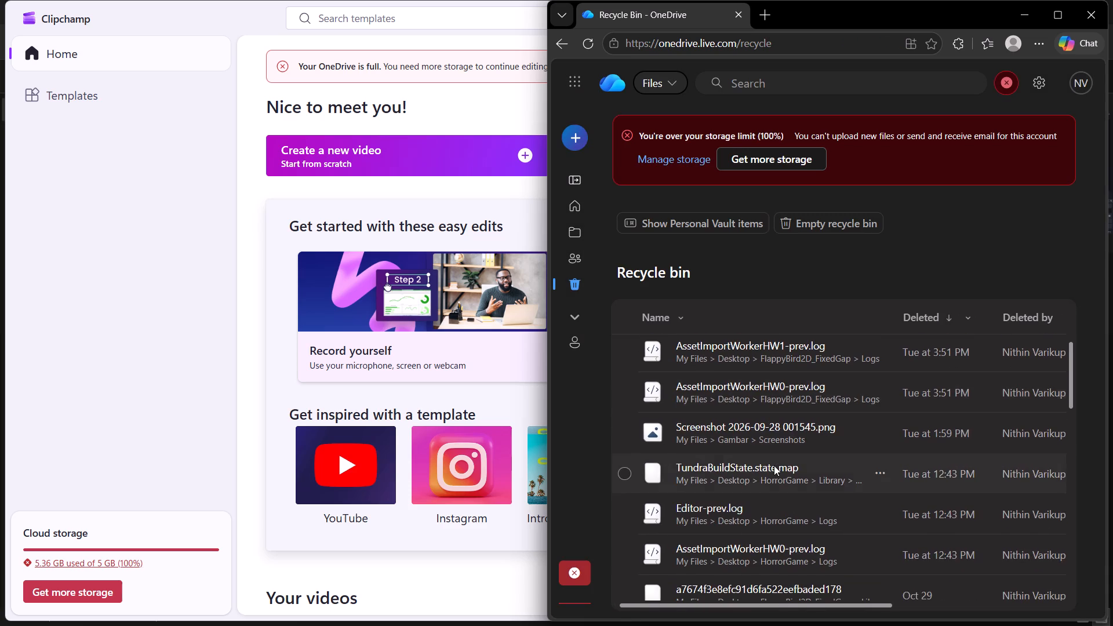
scroll(774, 465, down, 7)
scroll(774, 465, right, 2)
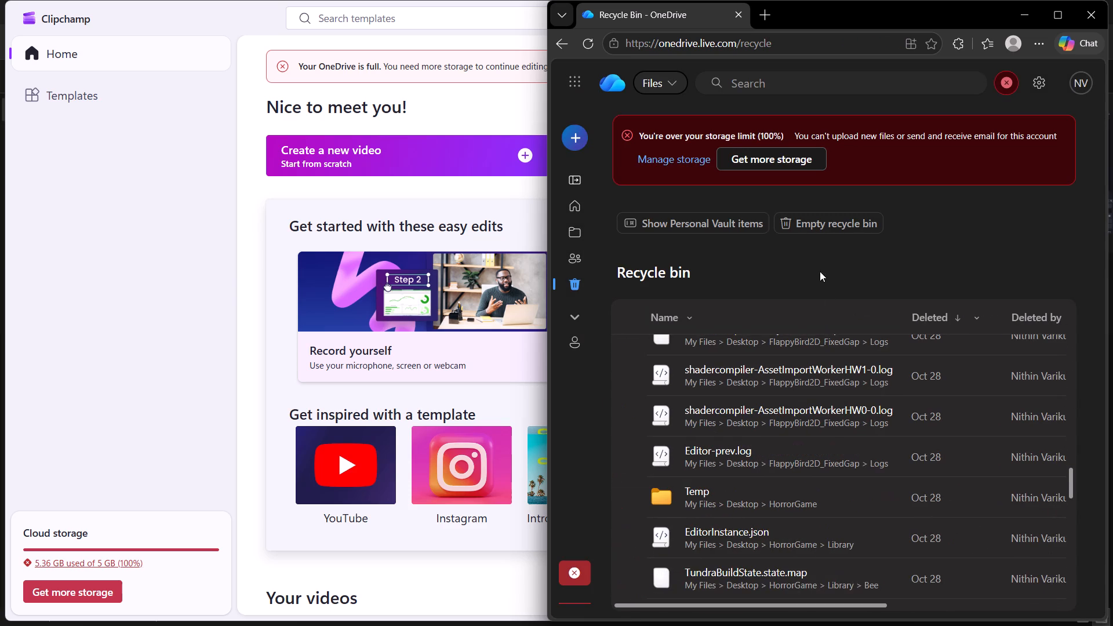
click(803, 228)
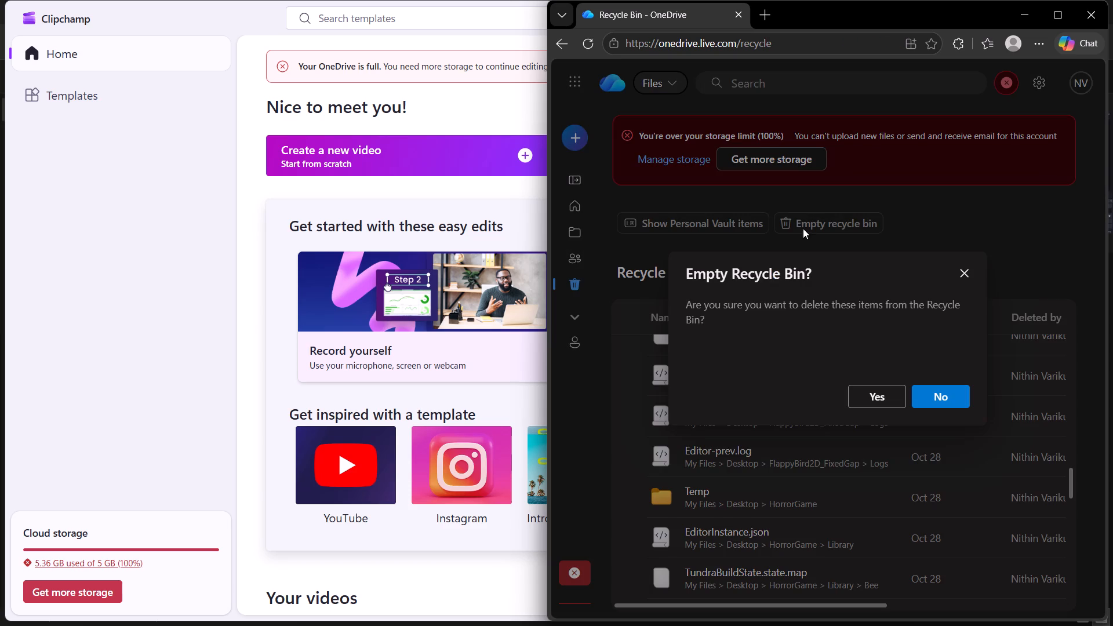
click(882, 390)
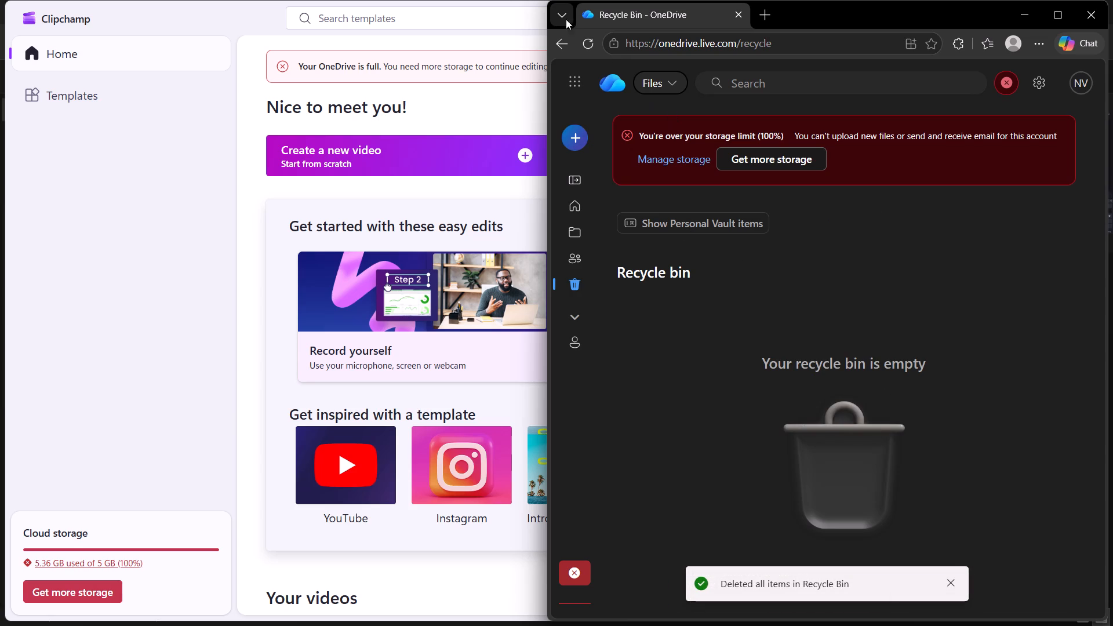
Return to the OneDrive storage summary, refresh it, and view the largest files, declining the offer to import cloud photos and files.
click(562, 48)
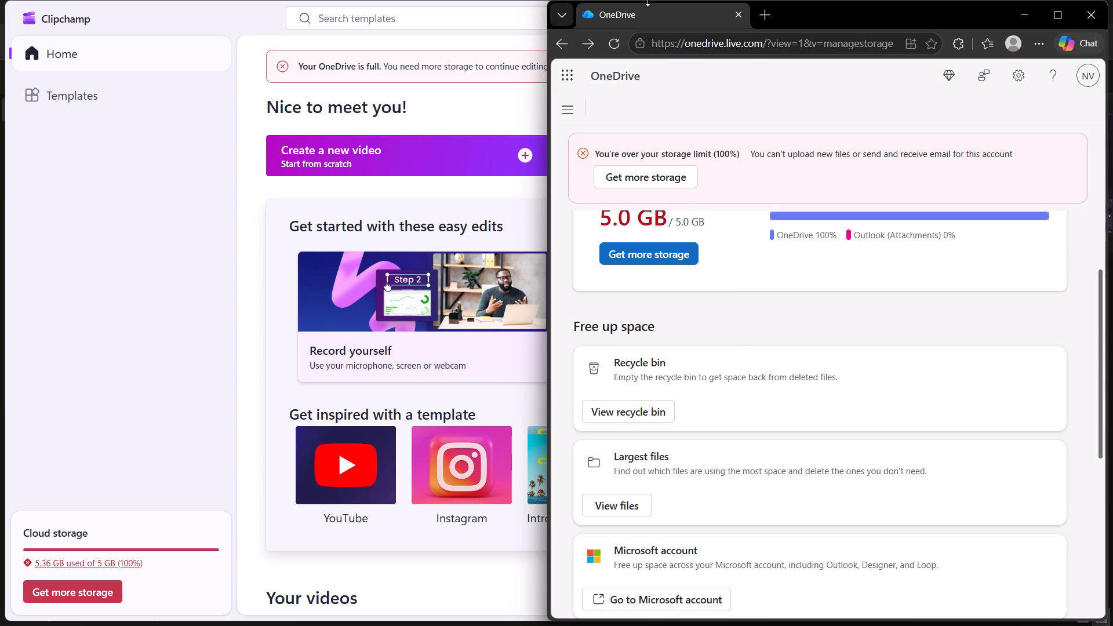
click(613, 41)
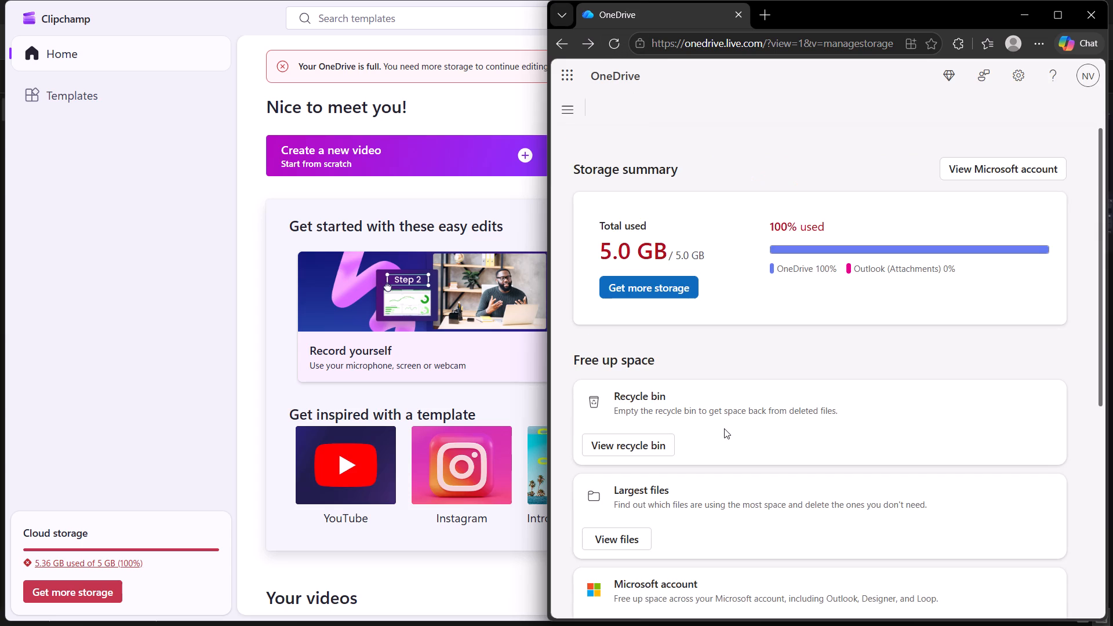
scroll(724, 428, down, 3)
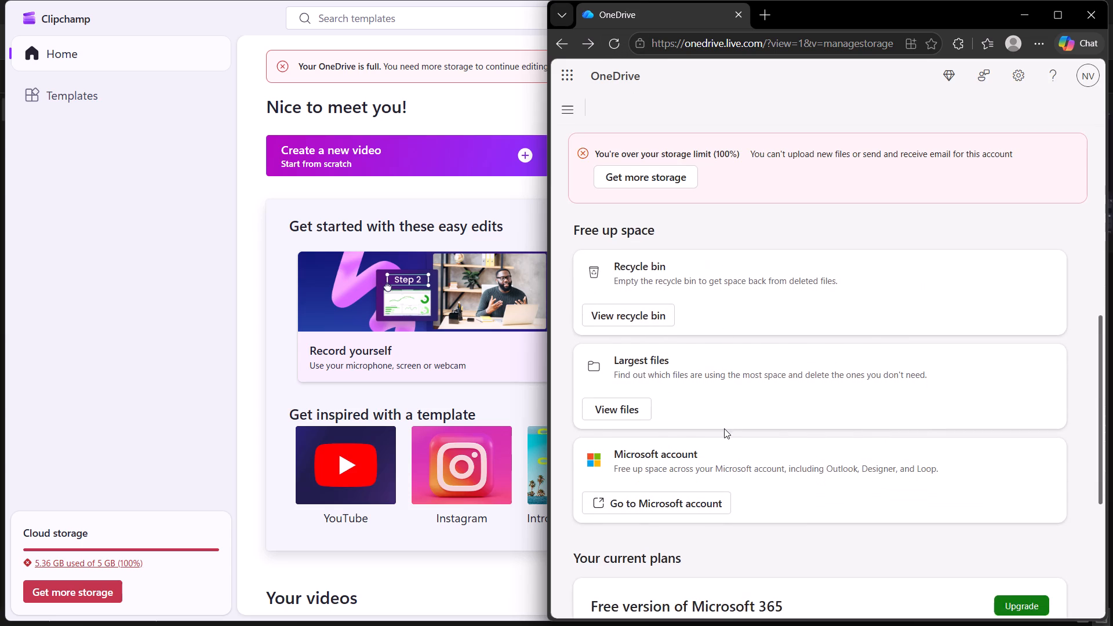
scroll(724, 428, down, 5)
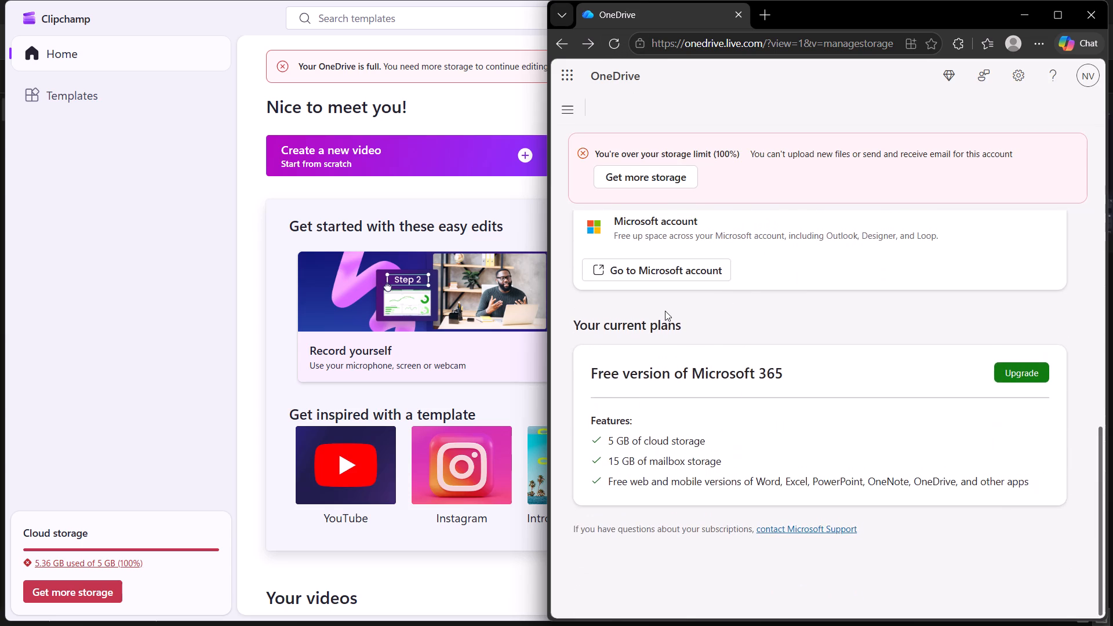
scroll(665, 311, up, 1)
click(622, 268)
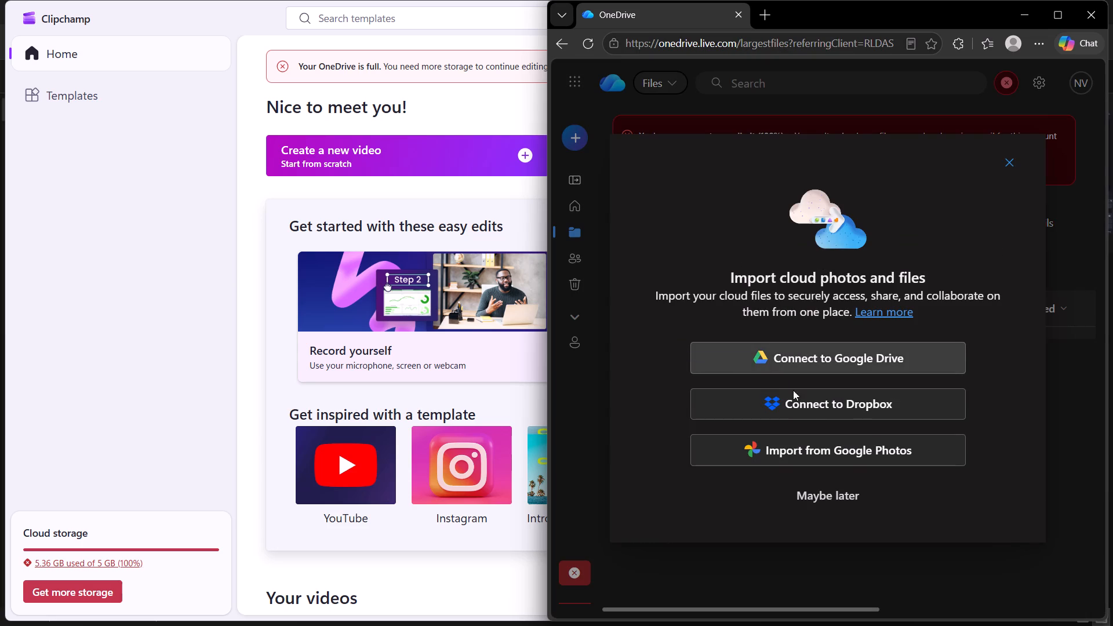
click(823, 497)
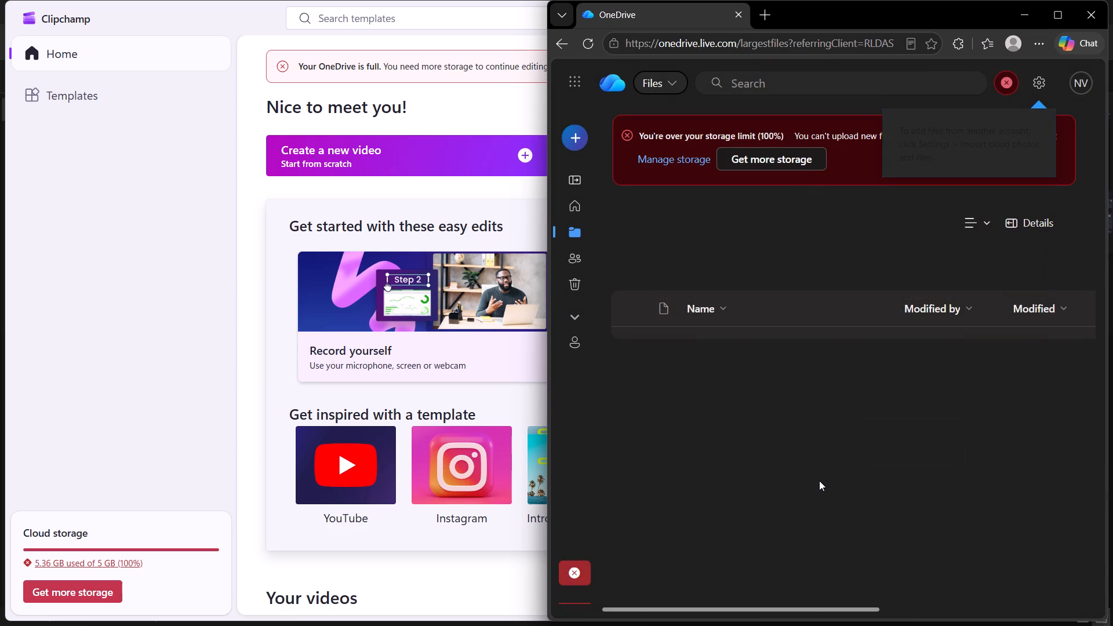
scroll(819, 476, down, 1)
scroll(819, 476, up, 1)
Go back to storage management, review its options, view the Microsoft 365 plans for more storage and close the offer.
click(671, 155)
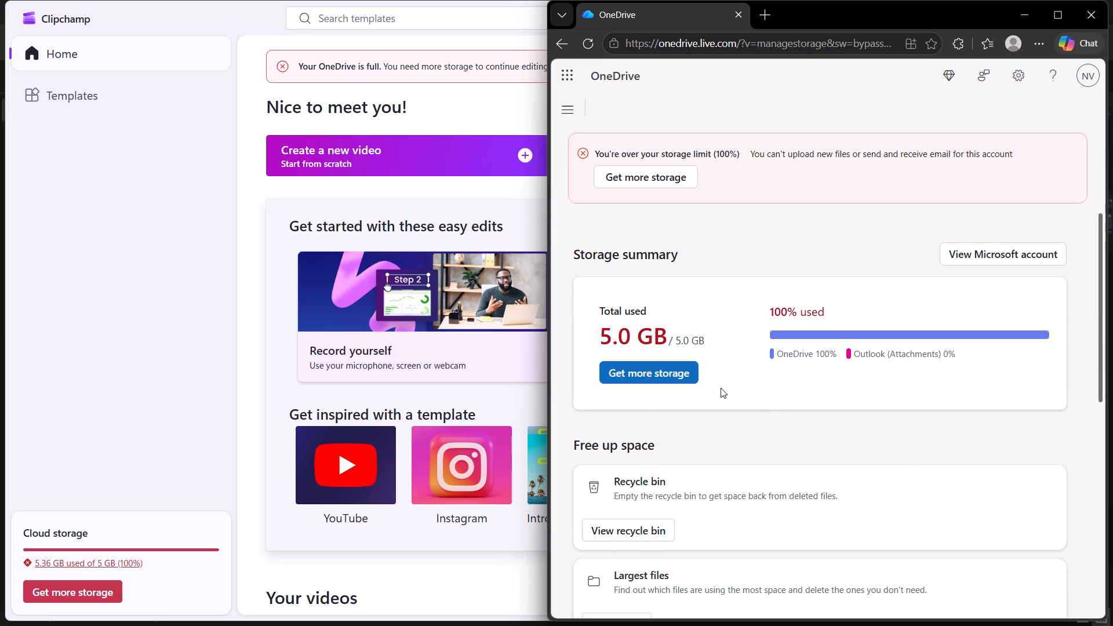
scroll(721, 388, down, 5)
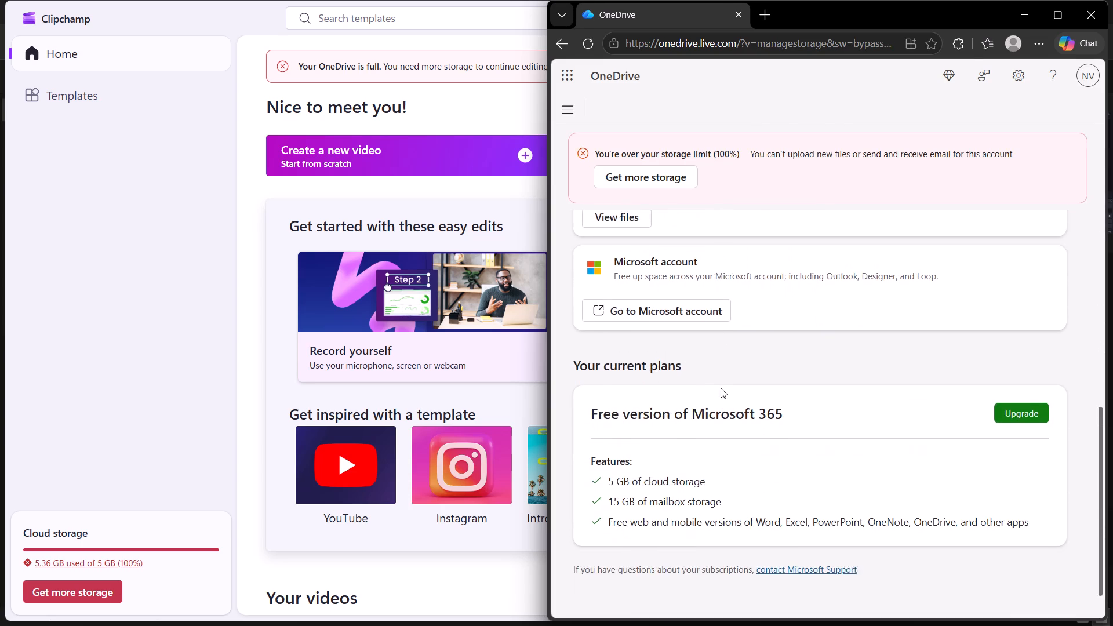
scroll(721, 388, down, 3)
scroll(721, 388, up, 4)
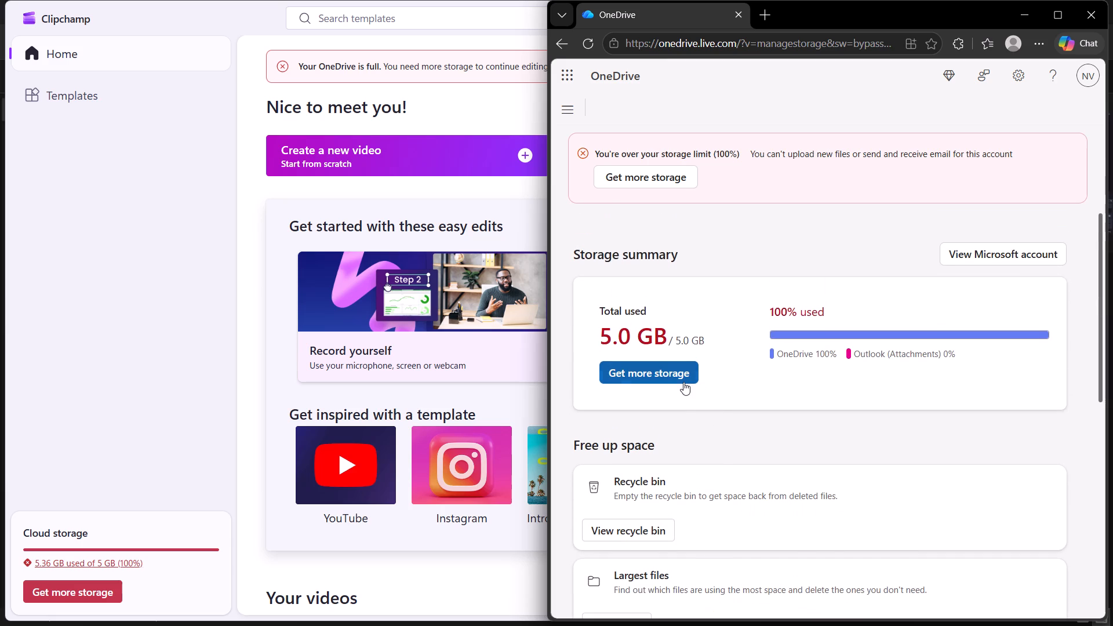
click(683, 380)
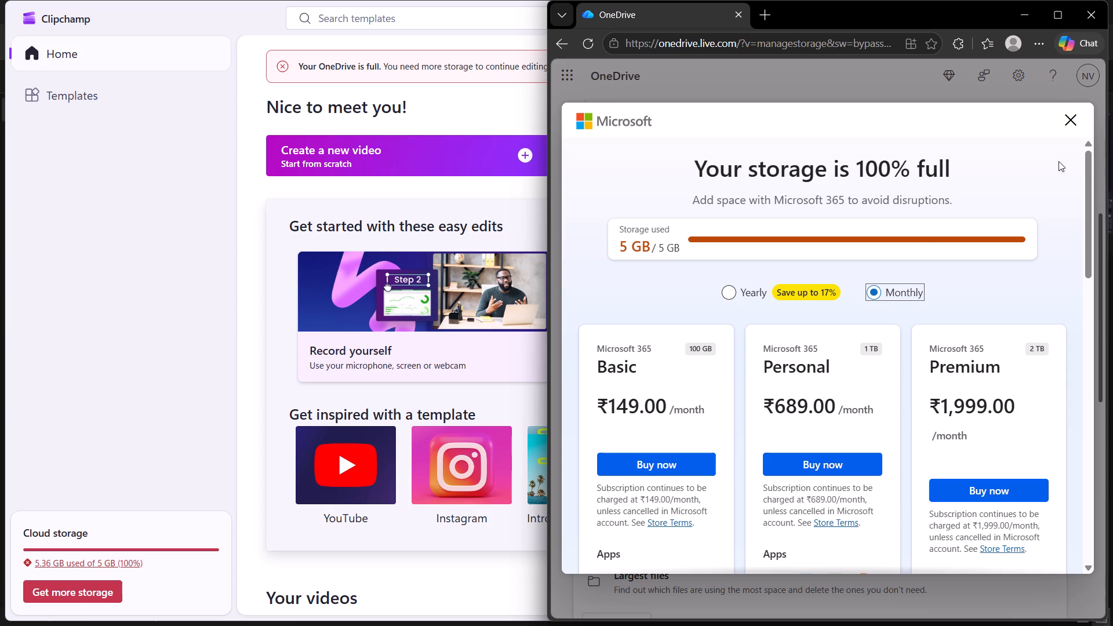
click(1075, 125)
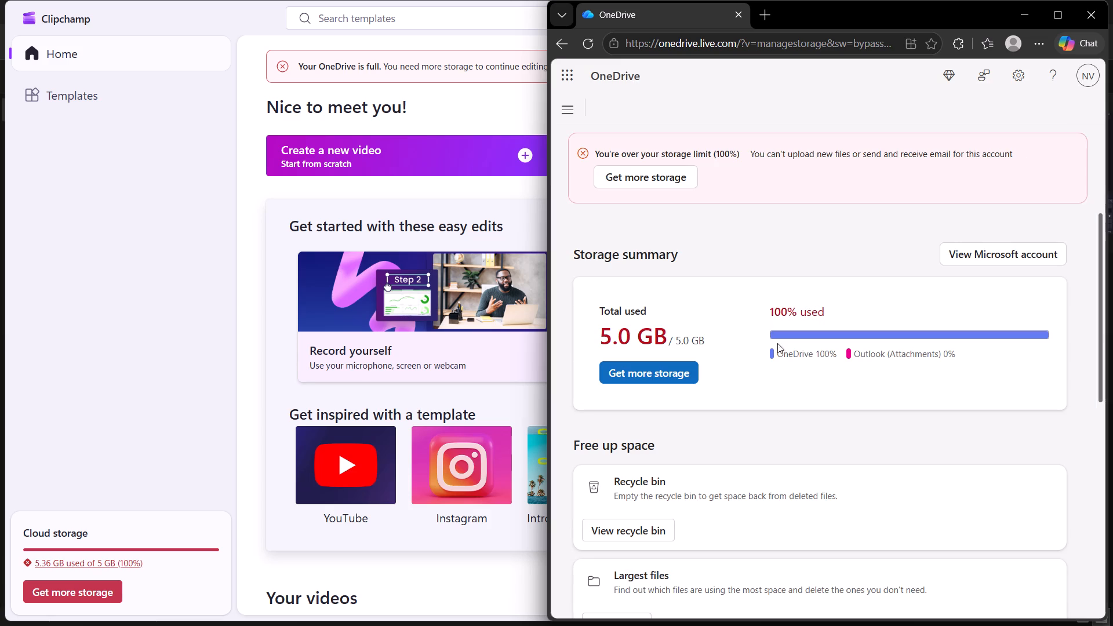
Switch to Clipchamp and view the signed-in account's details.
click(190, 275)
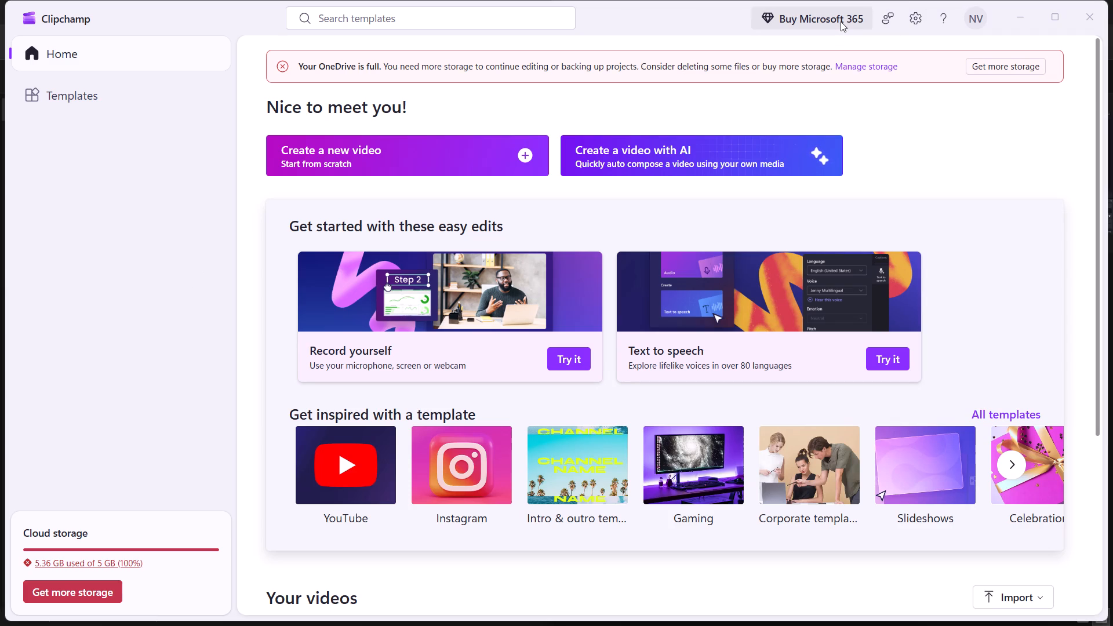
click(978, 20)
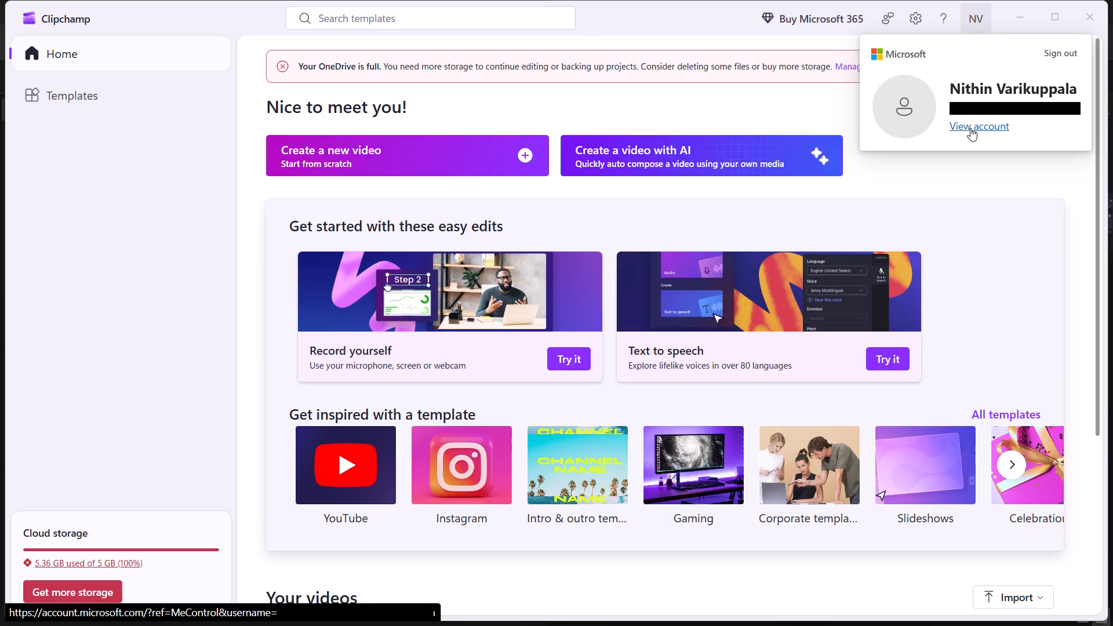
Switch back to Microsoft Edge, open OneDrive's largest files view and maximize the browser window.
key(alt+Tab)
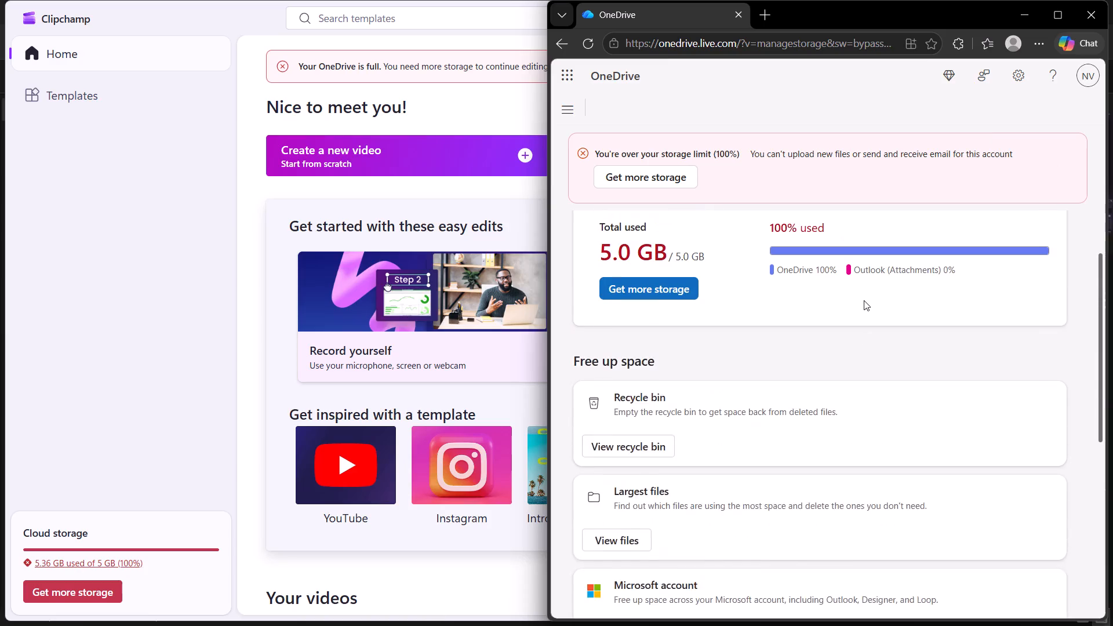
click(823, 272)
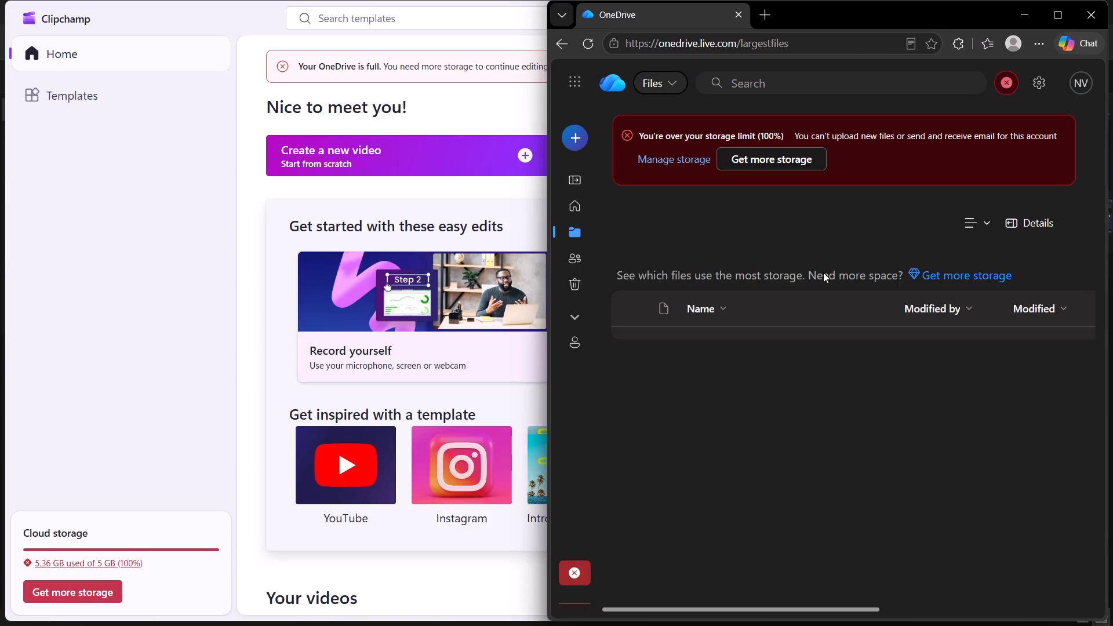
click(1064, 10)
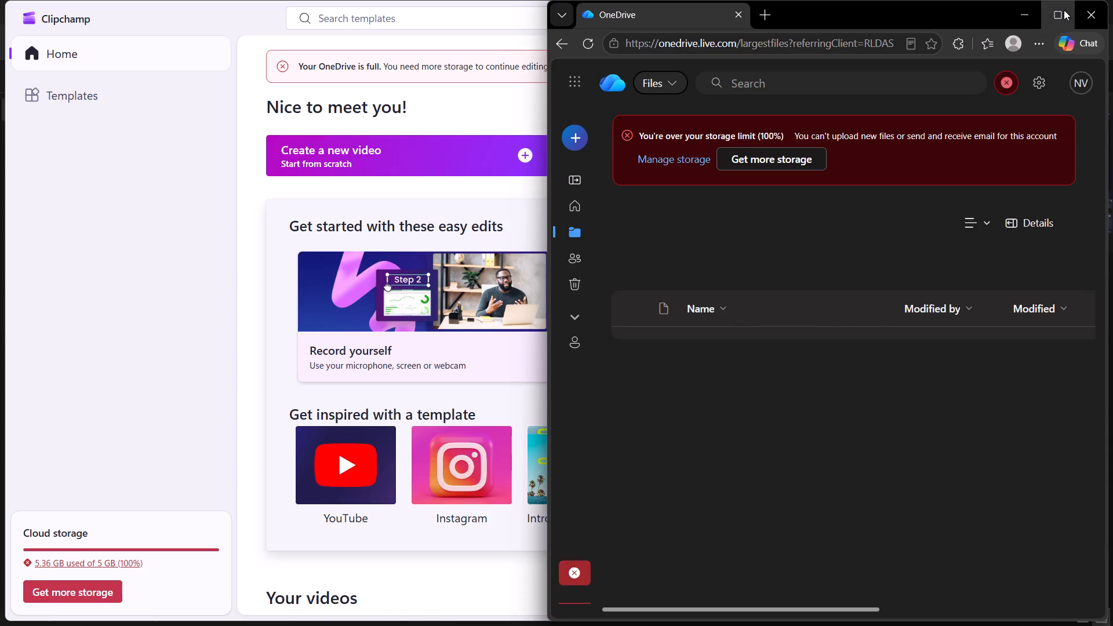
Examine the list of largest OneDrive files, checking their names, sizes, modified dates and locations for what can be removed.
scroll(613, 347, down, 5)
scroll(613, 347, up, 4)
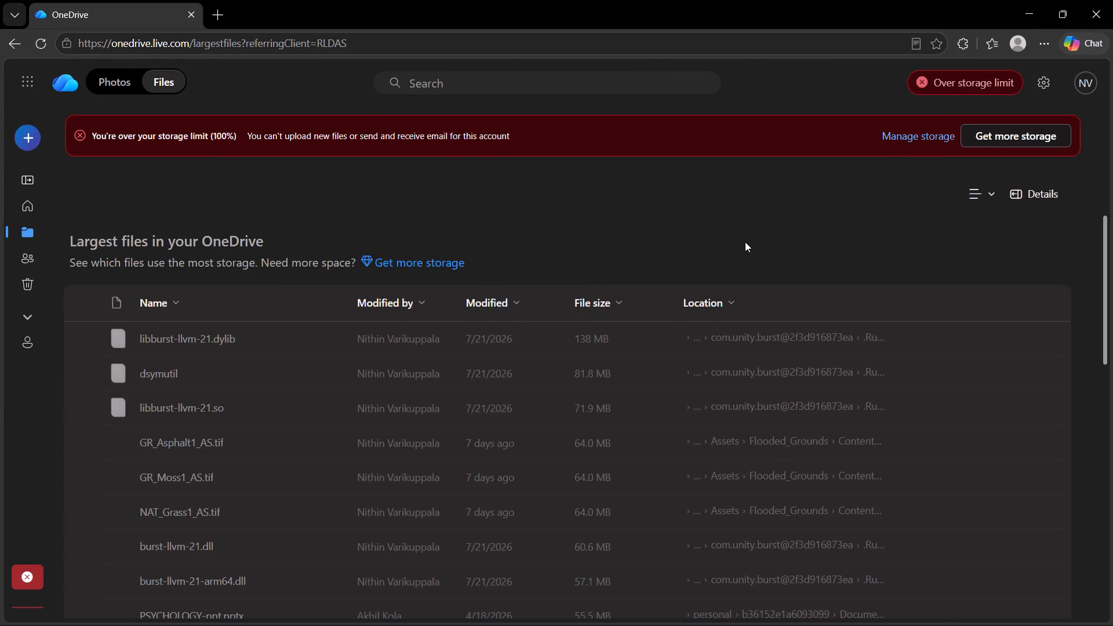
scroll(381, 344, down, 2)
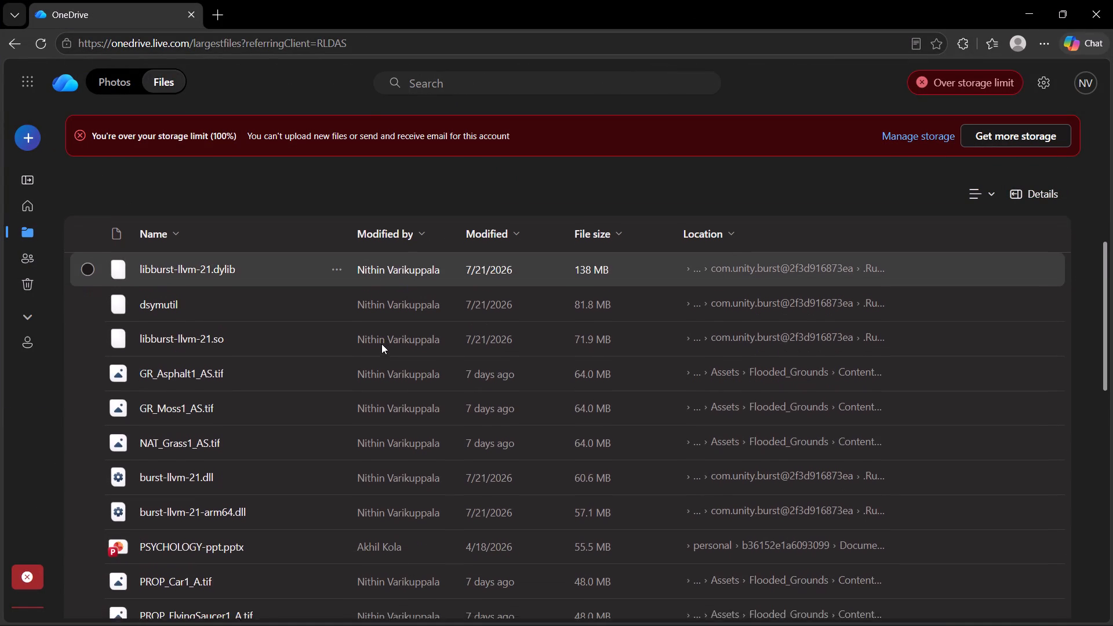
scroll(381, 344, down, 1)
scroll(264, 454, down, 3)
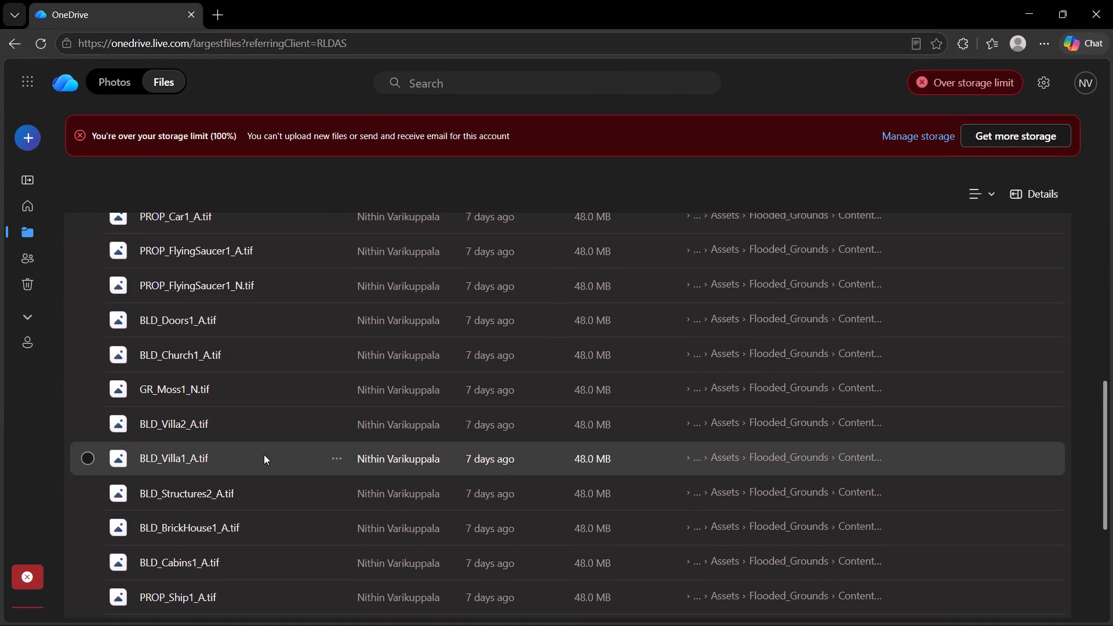
scroll(264, 454, down, 3)
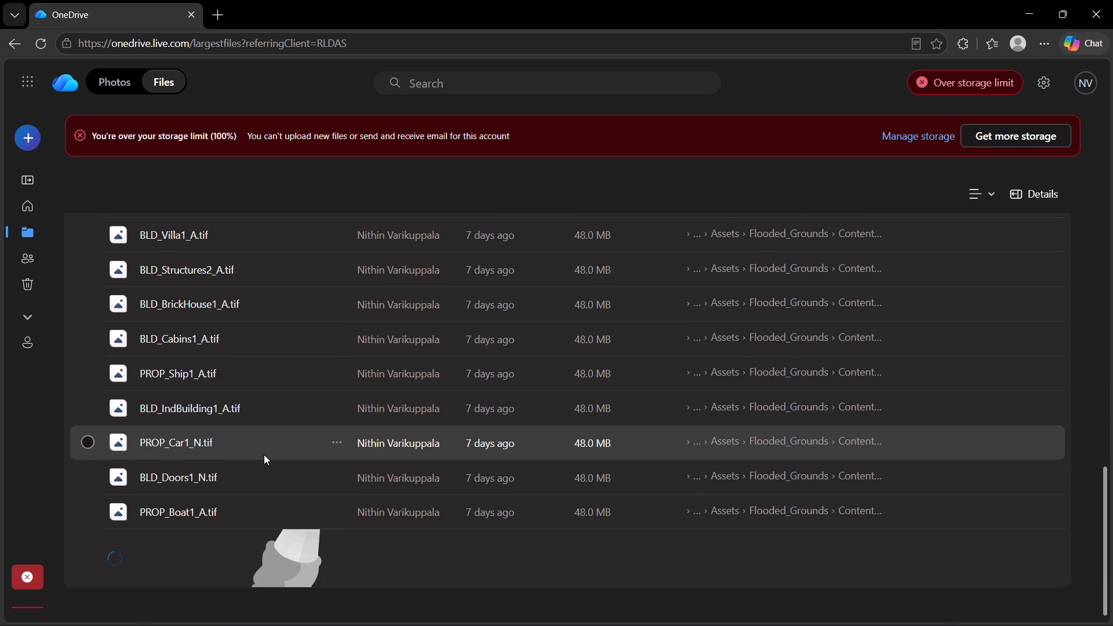
scroll(264, 454, up, 4)
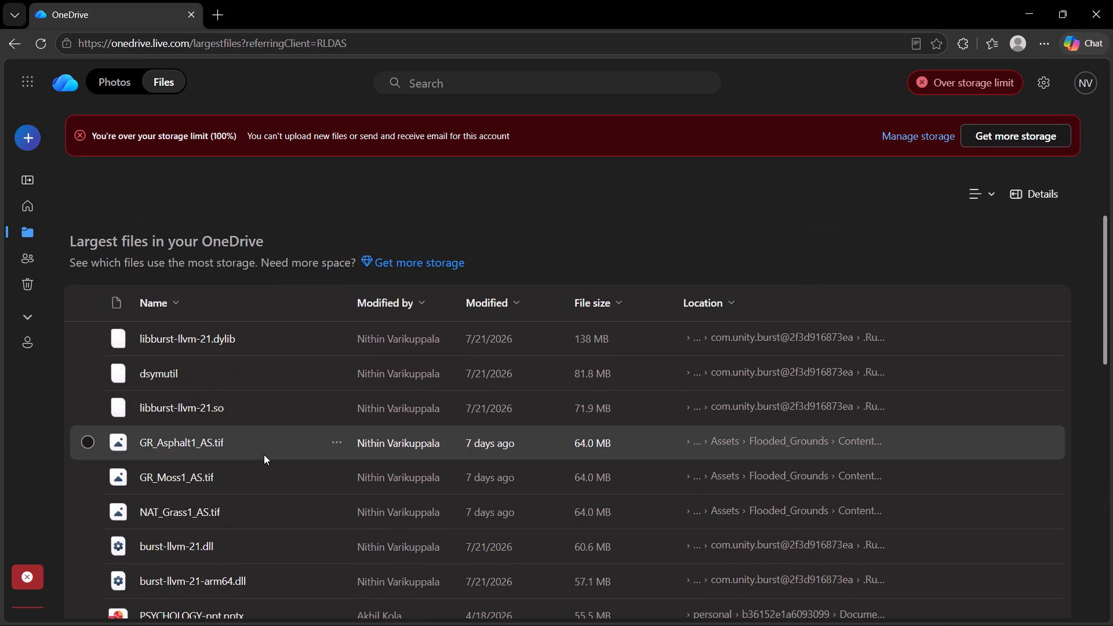
scroll(264, 454, down, 8)
scroll(264, 454, up, 7)
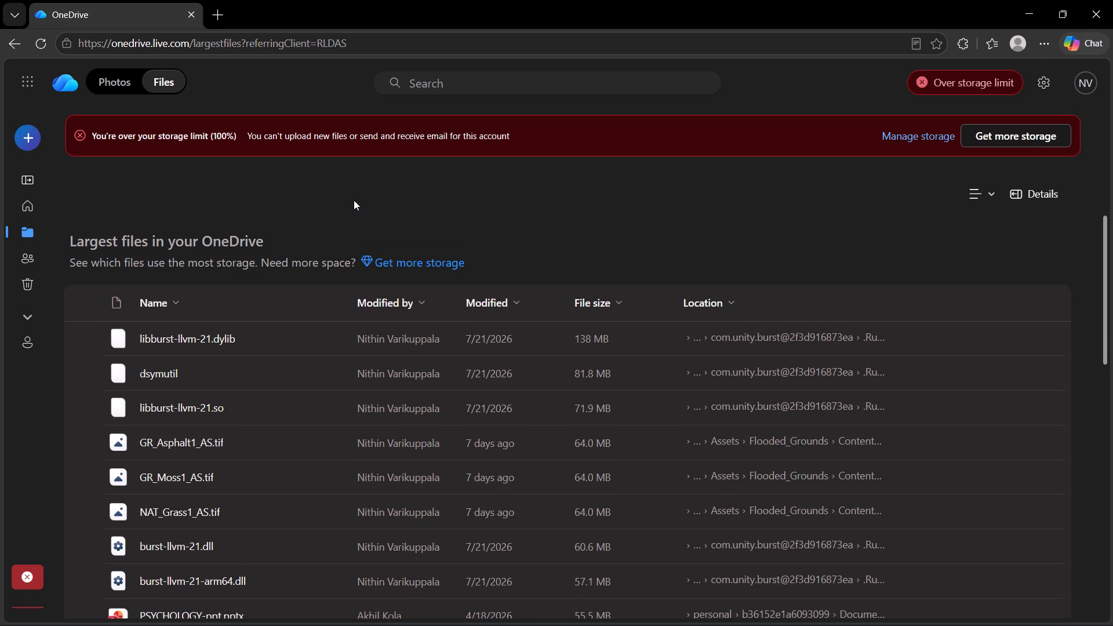
click(985, 79)
scroll(748, 354, down, 7)
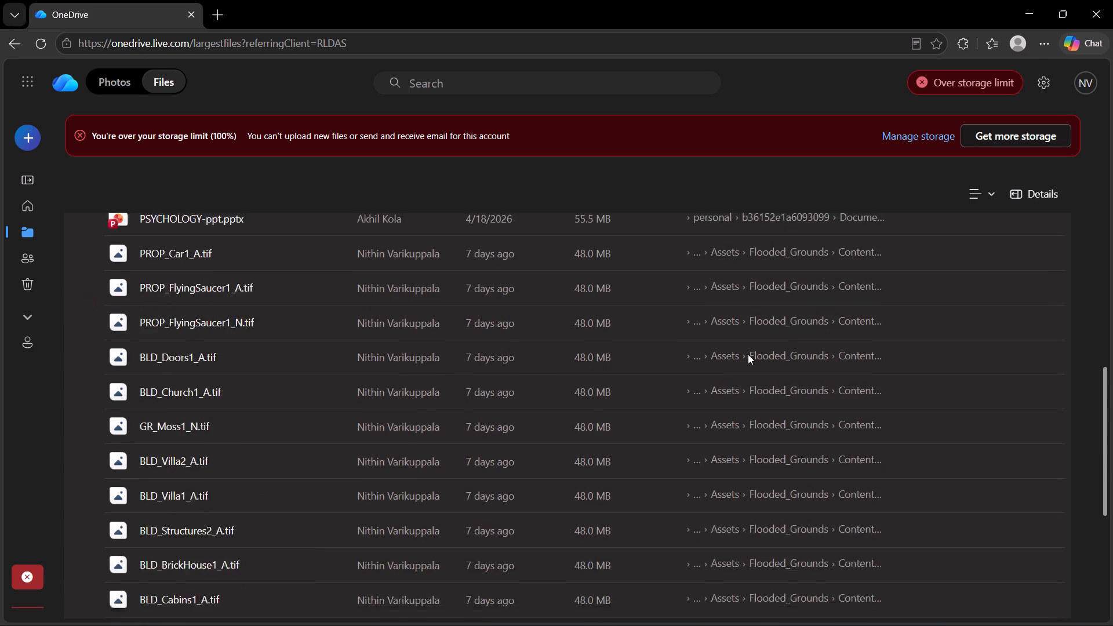
scroll(748, 354, up, 7)
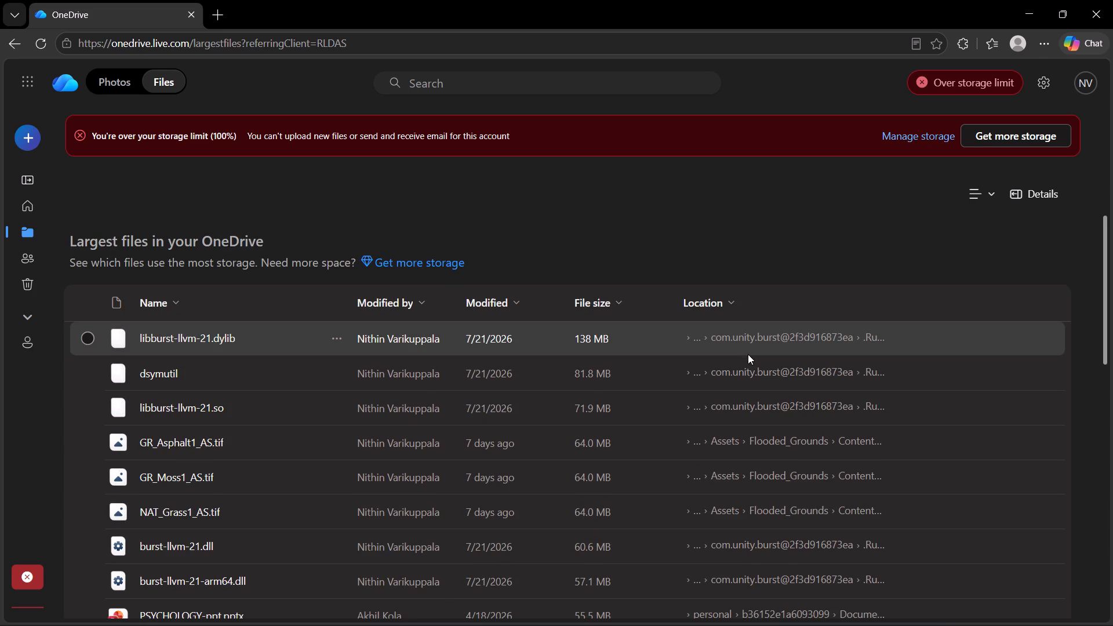
scroll(485, 543, down, 3)
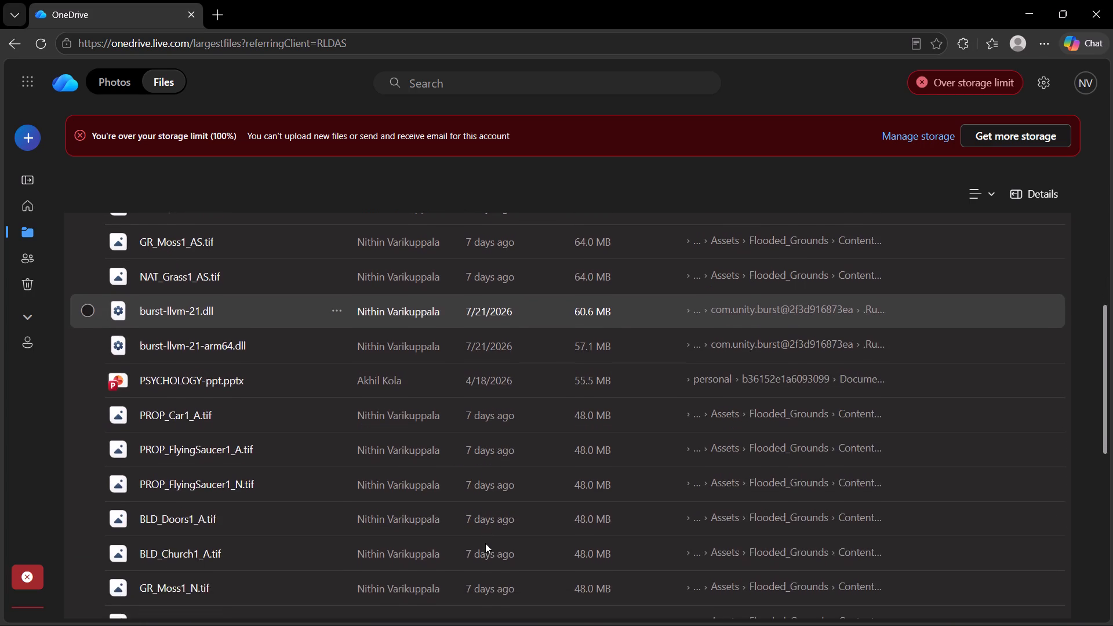
scroll(485, 543, down, 6)
scroll(402, 325, up, 6)
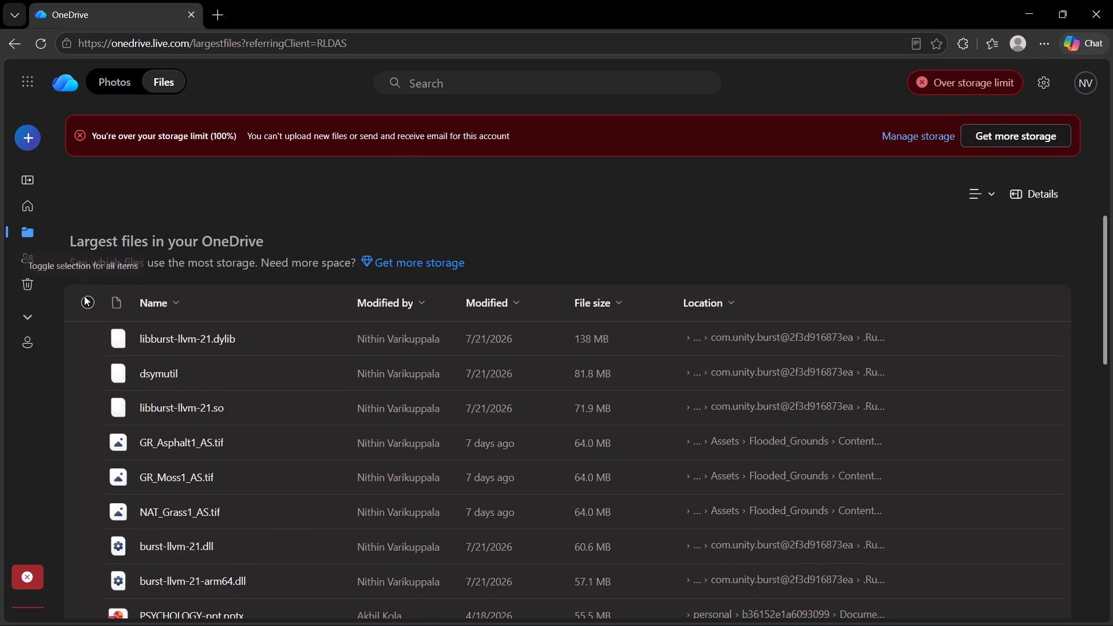
Select all 25 listed largest OneDrive files, check the local drives' free space in File Explorer, and delete the selected files.
click(84, 296)
scroll(569, 380, down, 5)
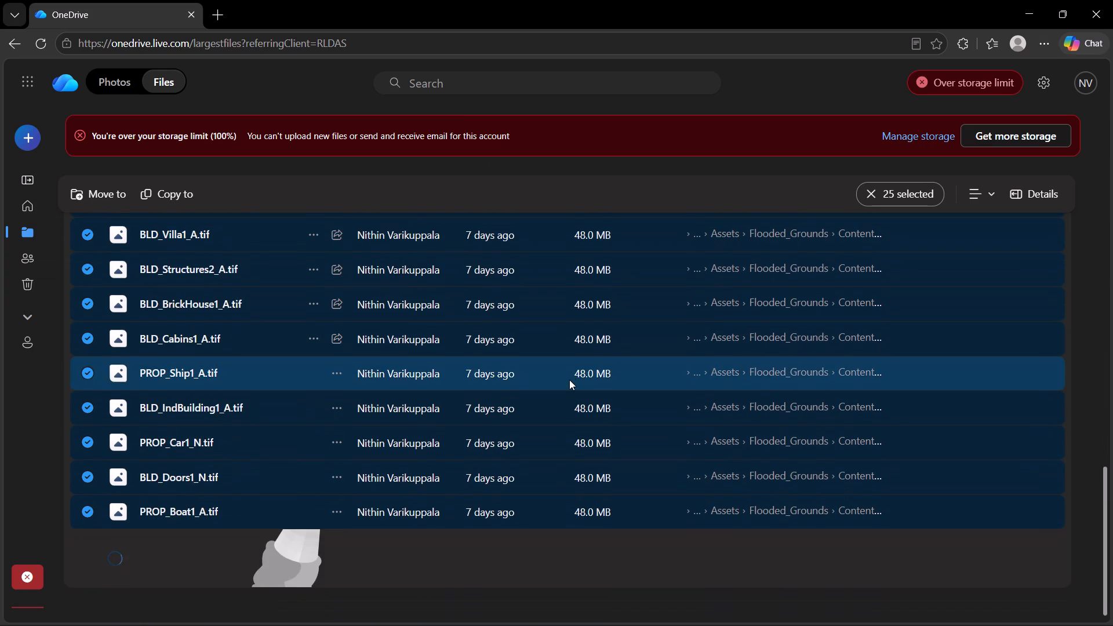
scroll(569, 380, up, 4)
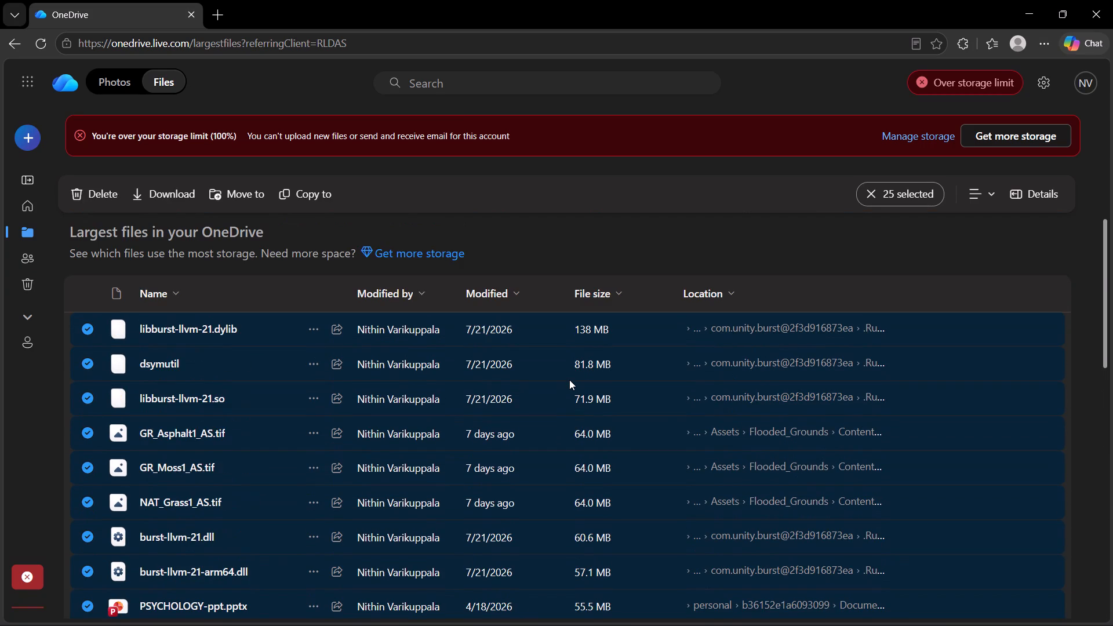
scroll(569, 380, down, 6)
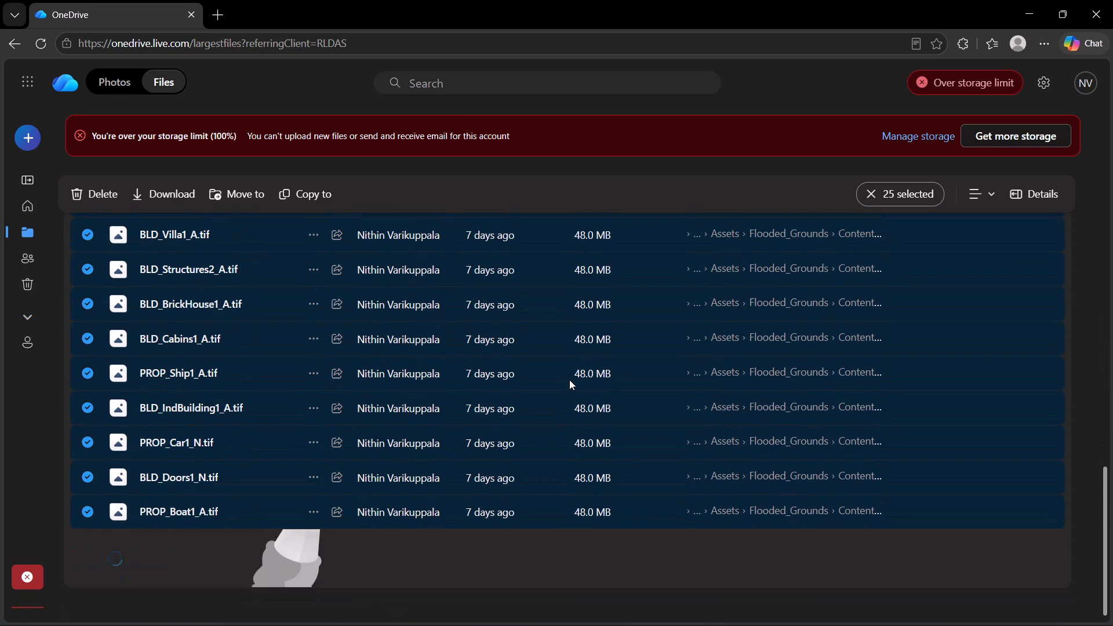
scroll(569, 380, up, 4)
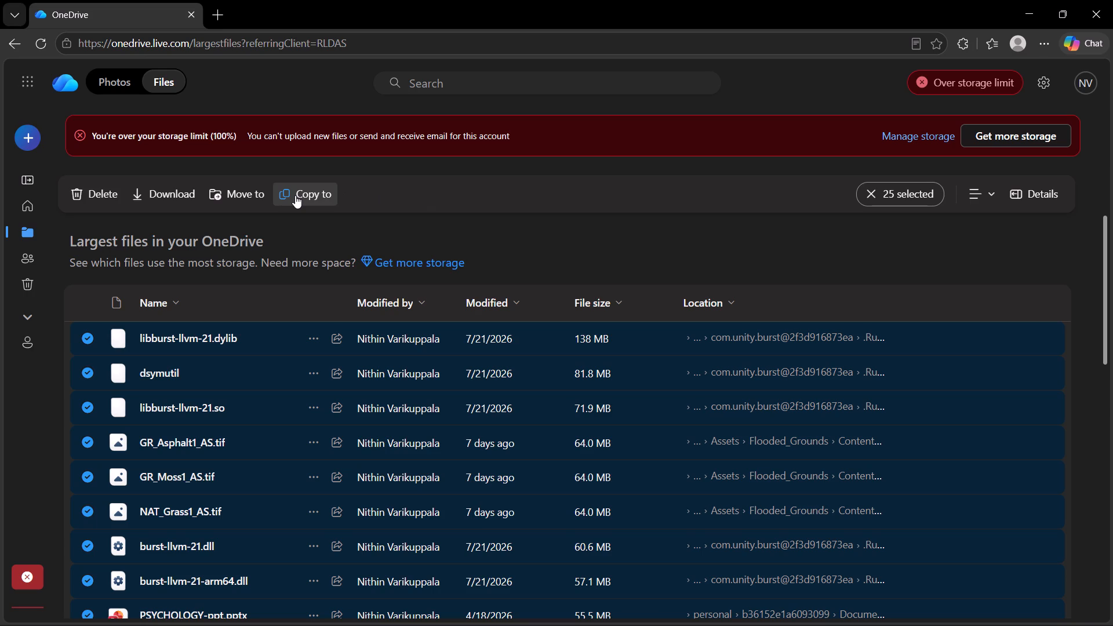
key(alt+Tab)
key(alt+Tab)
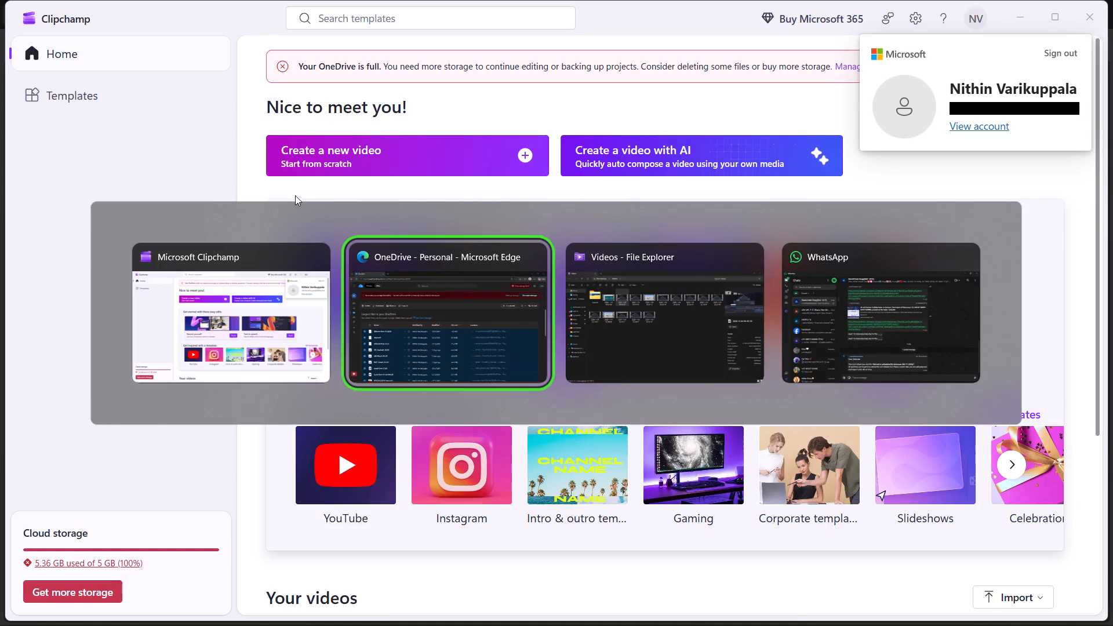
key(alt+Tab)
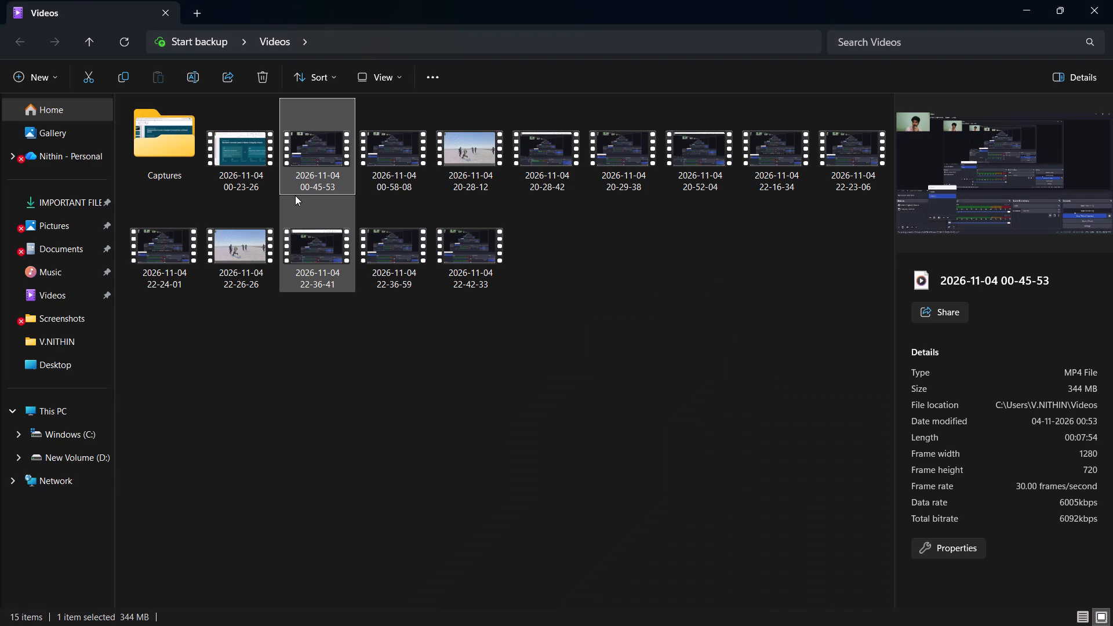
click(43, 417)
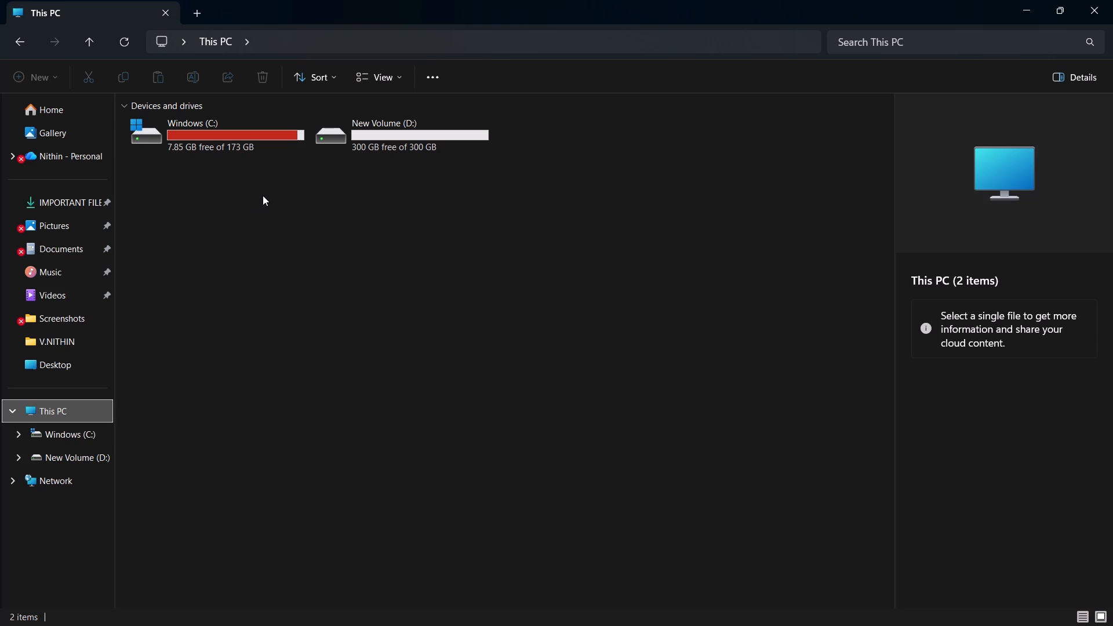
key(alt+Tab)
key(alt+Tab)
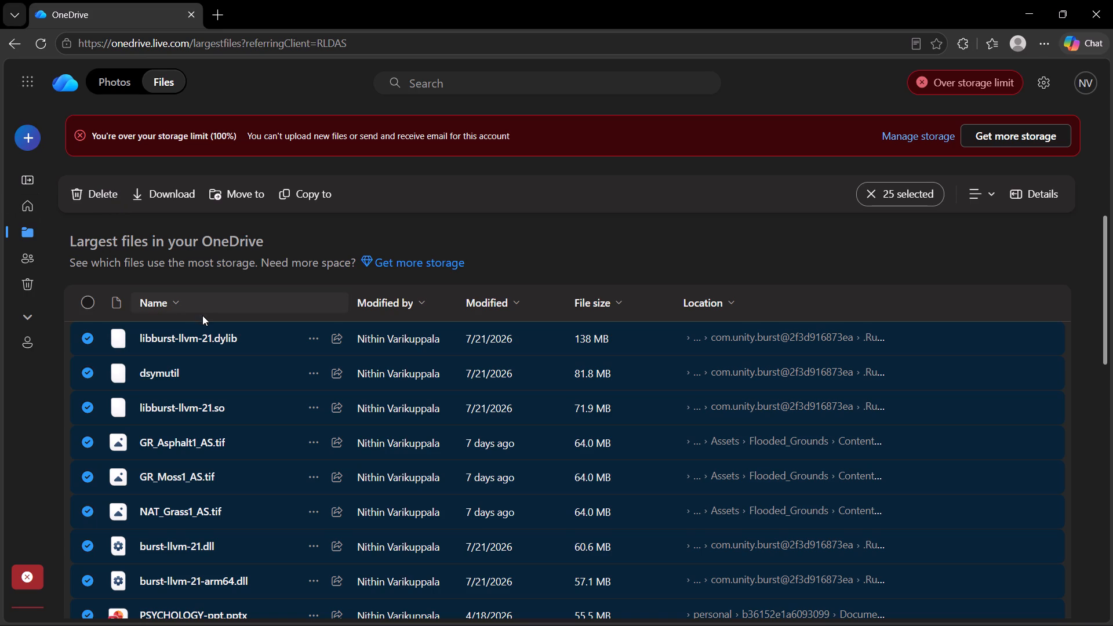
click(111, 200)
click(595, 390)
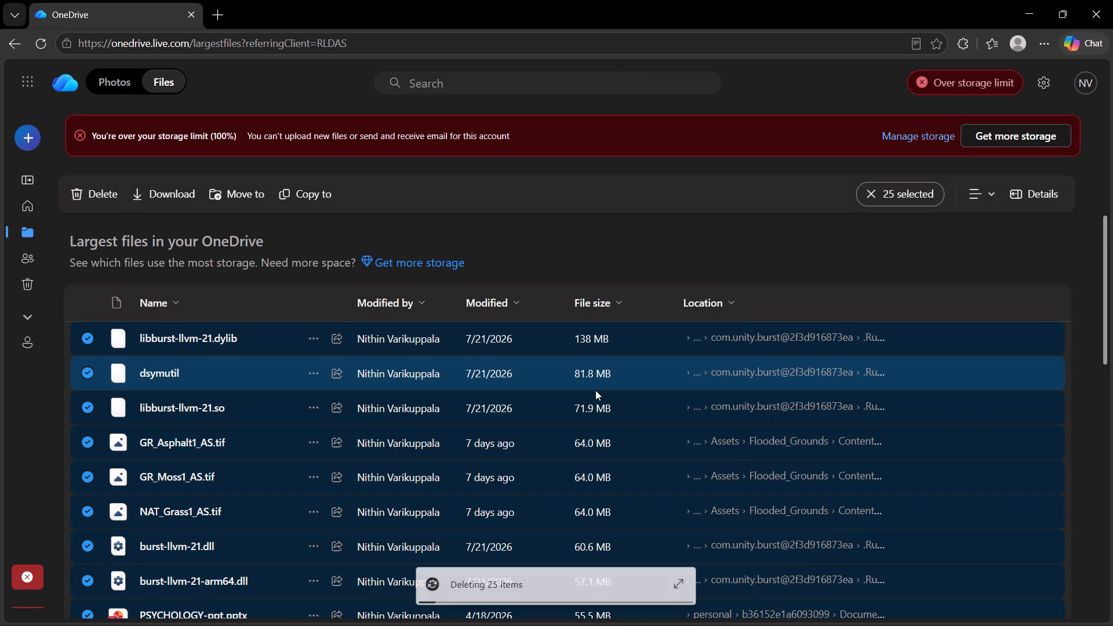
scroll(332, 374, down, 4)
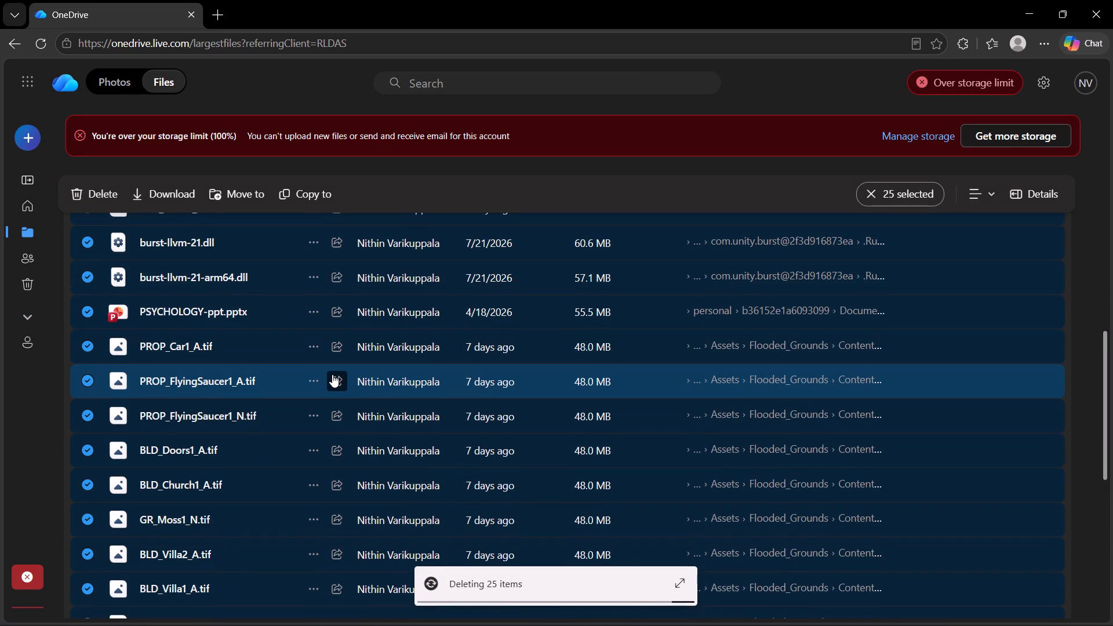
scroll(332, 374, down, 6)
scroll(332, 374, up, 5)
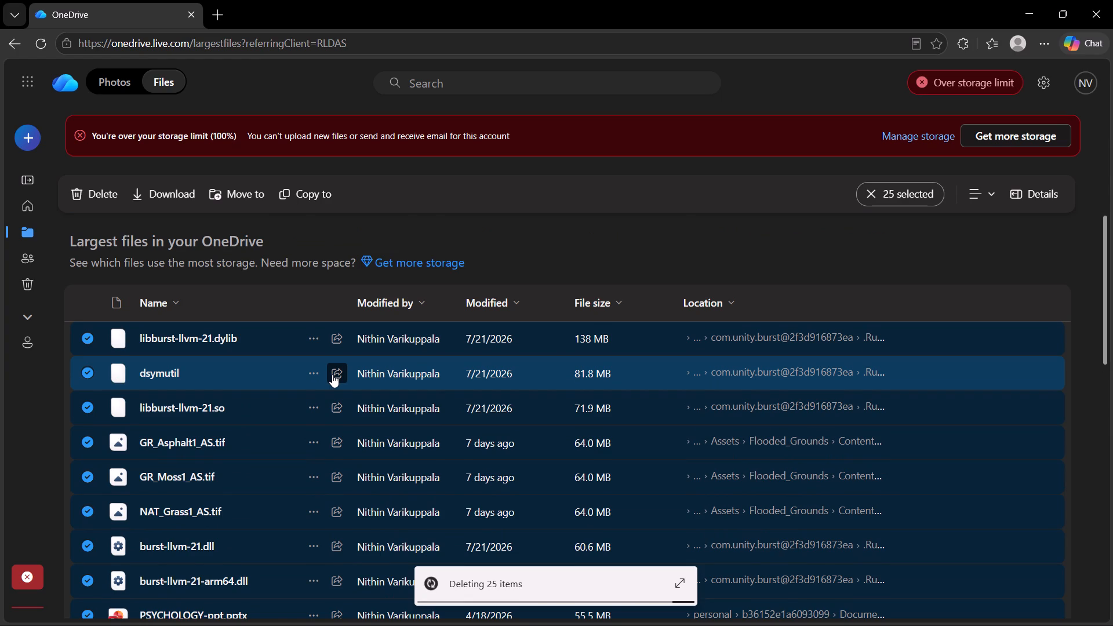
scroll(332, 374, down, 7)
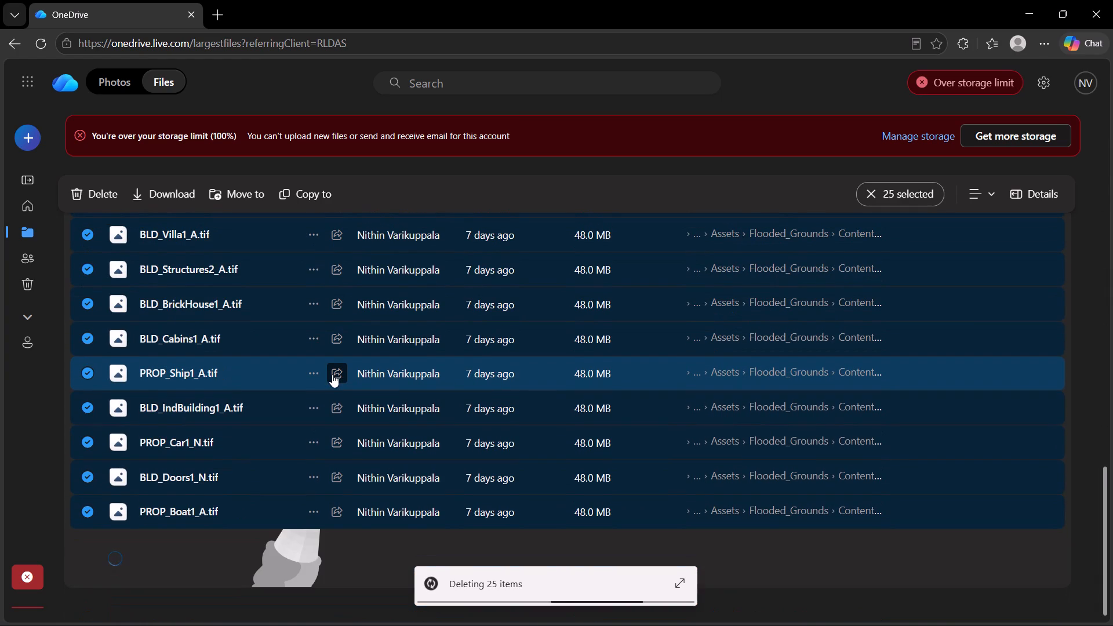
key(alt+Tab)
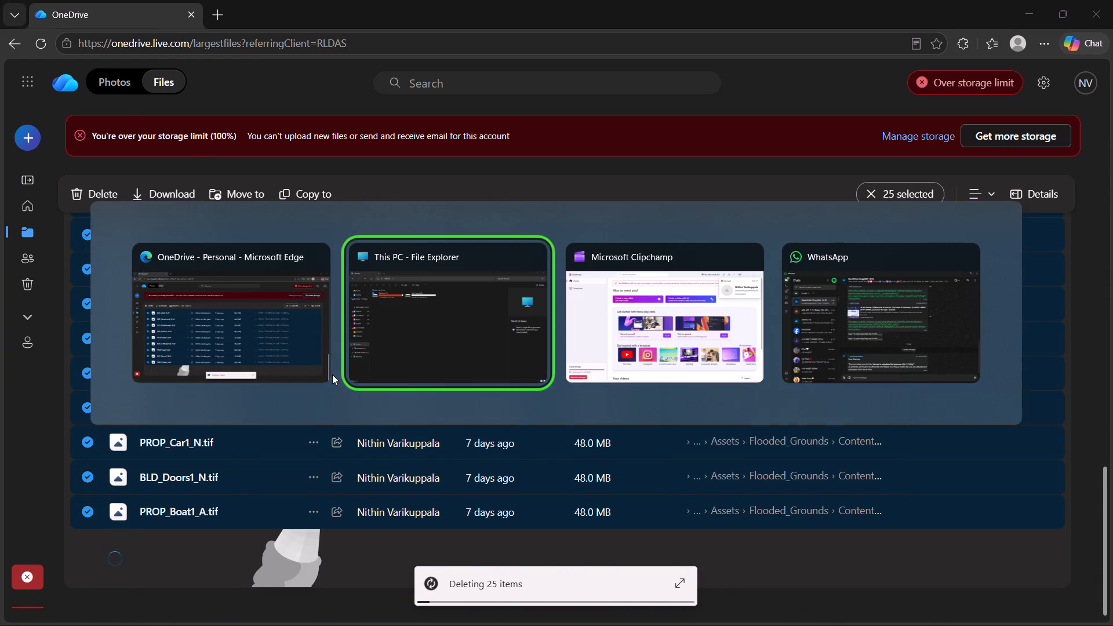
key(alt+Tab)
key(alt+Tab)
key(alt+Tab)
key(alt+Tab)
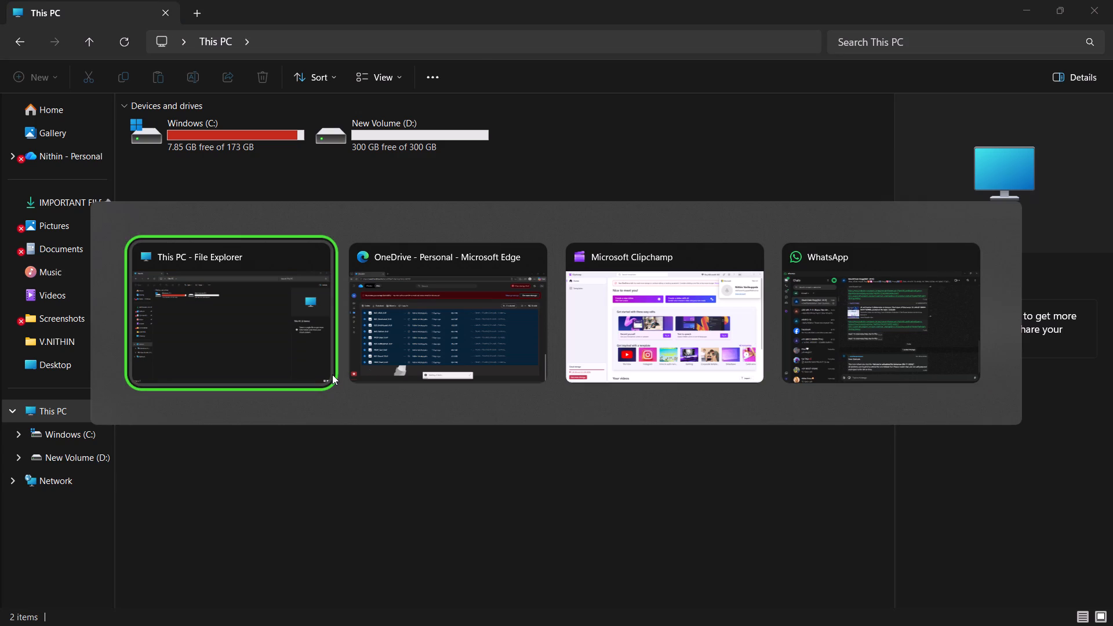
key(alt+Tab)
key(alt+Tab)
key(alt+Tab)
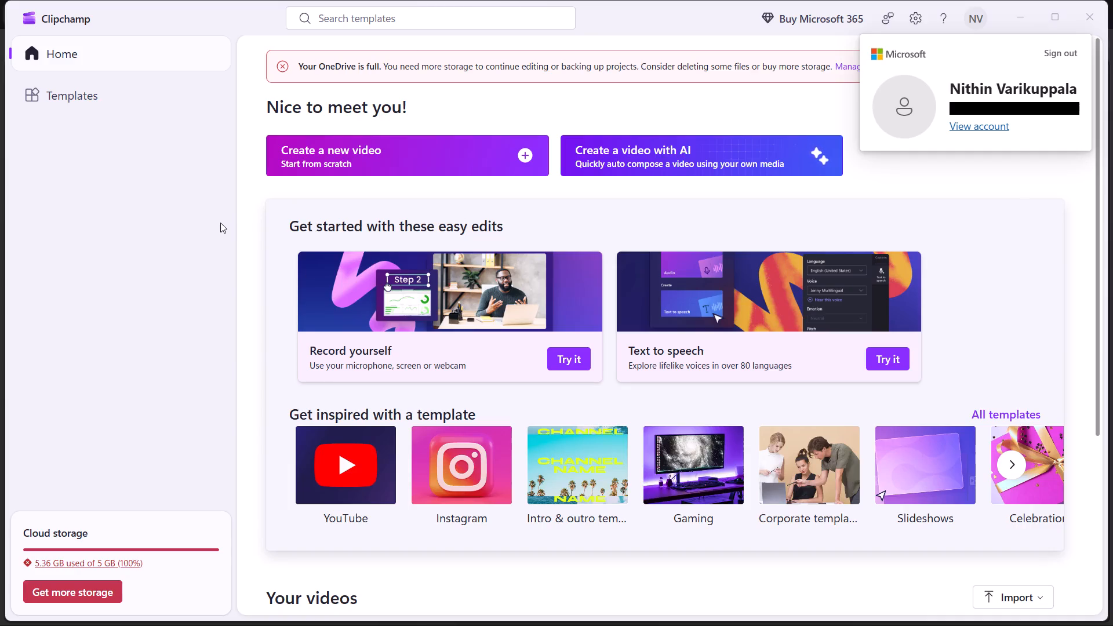
Switch back to Microsoft Edge, reload OneDrive's largest files list and go back to the previous page.
key(alt+Tab)
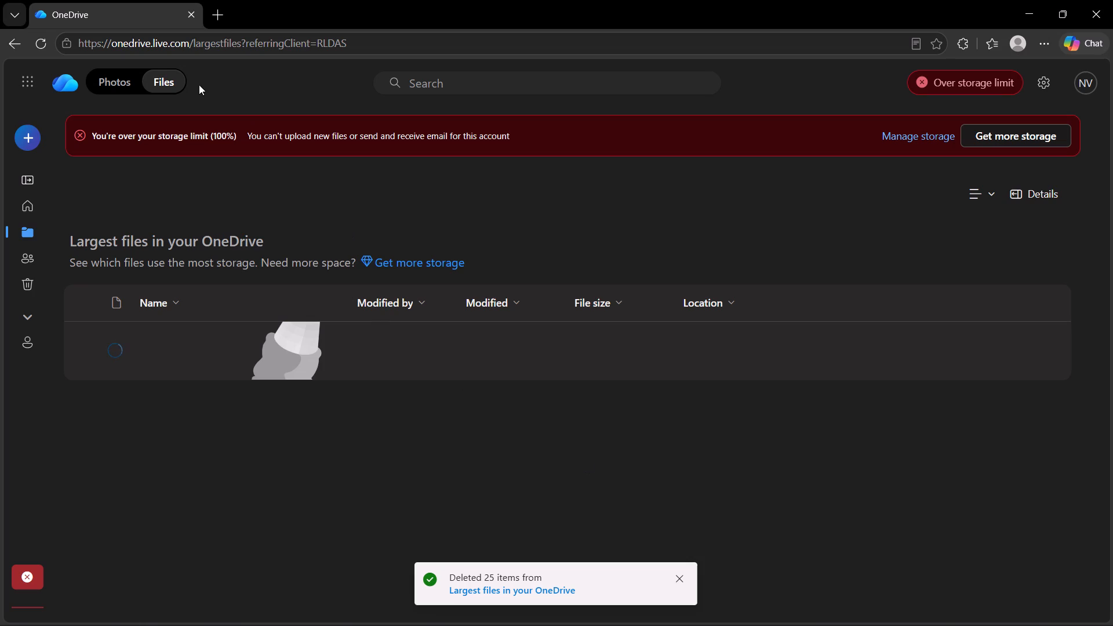
click(45, 44)
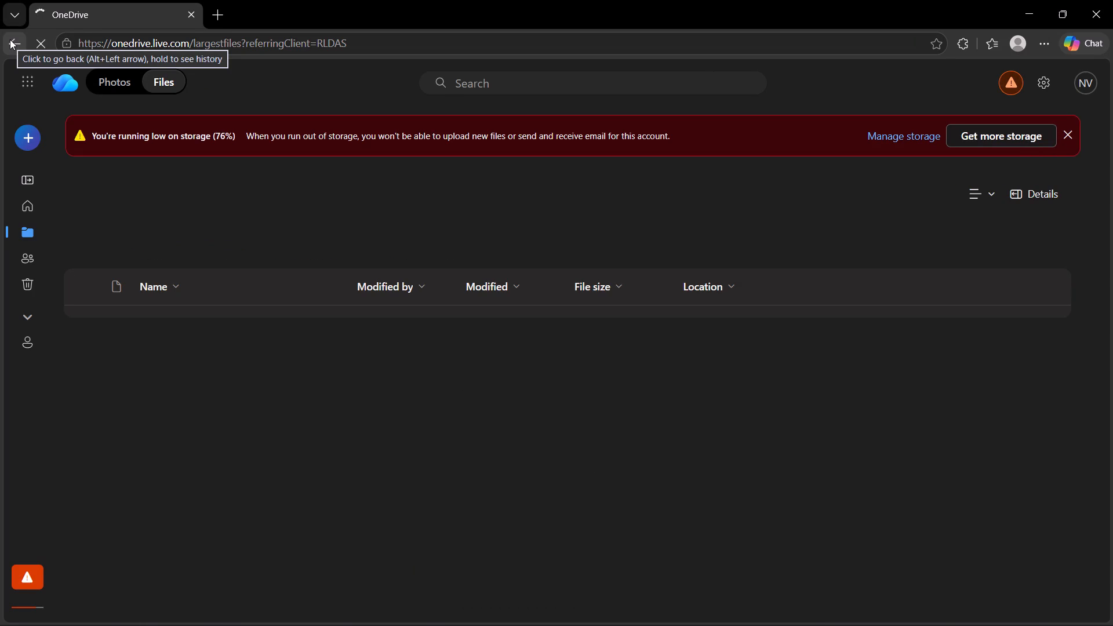
click(10, 39)
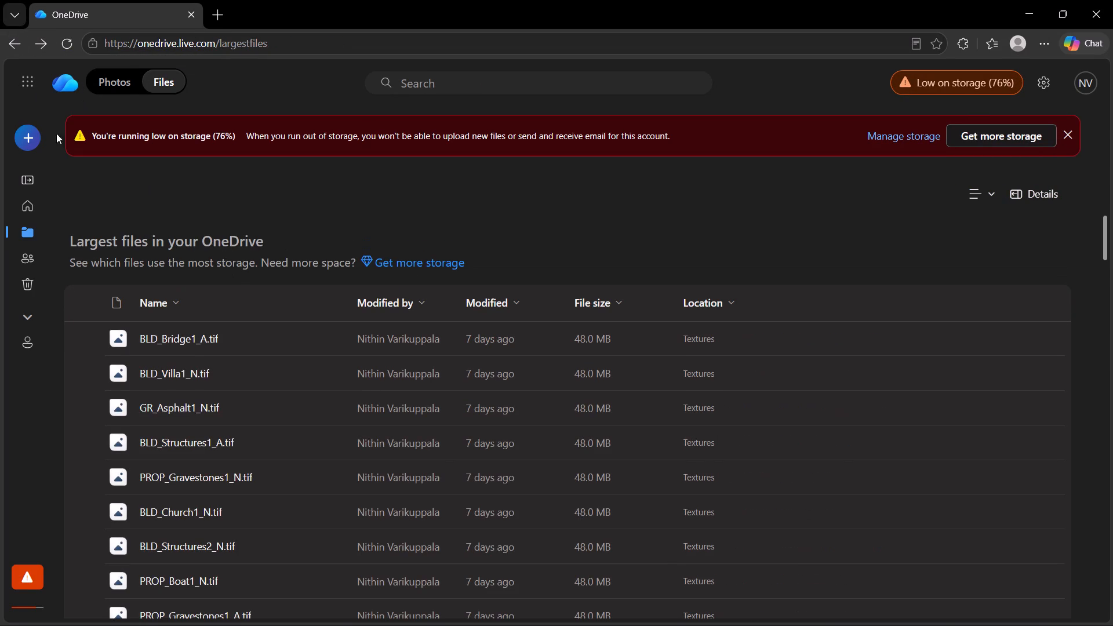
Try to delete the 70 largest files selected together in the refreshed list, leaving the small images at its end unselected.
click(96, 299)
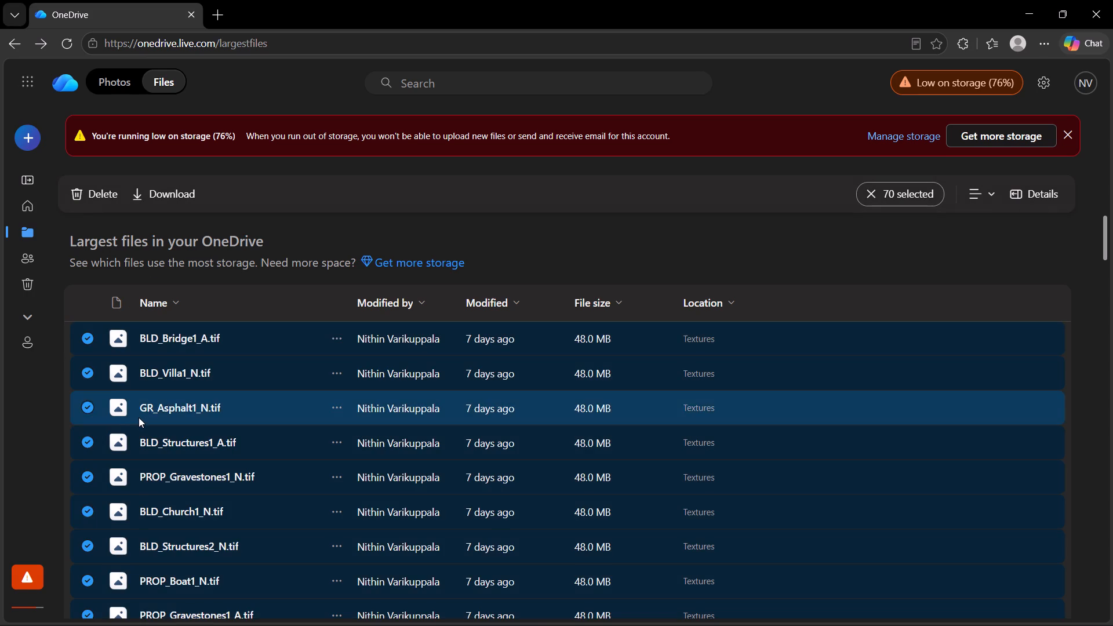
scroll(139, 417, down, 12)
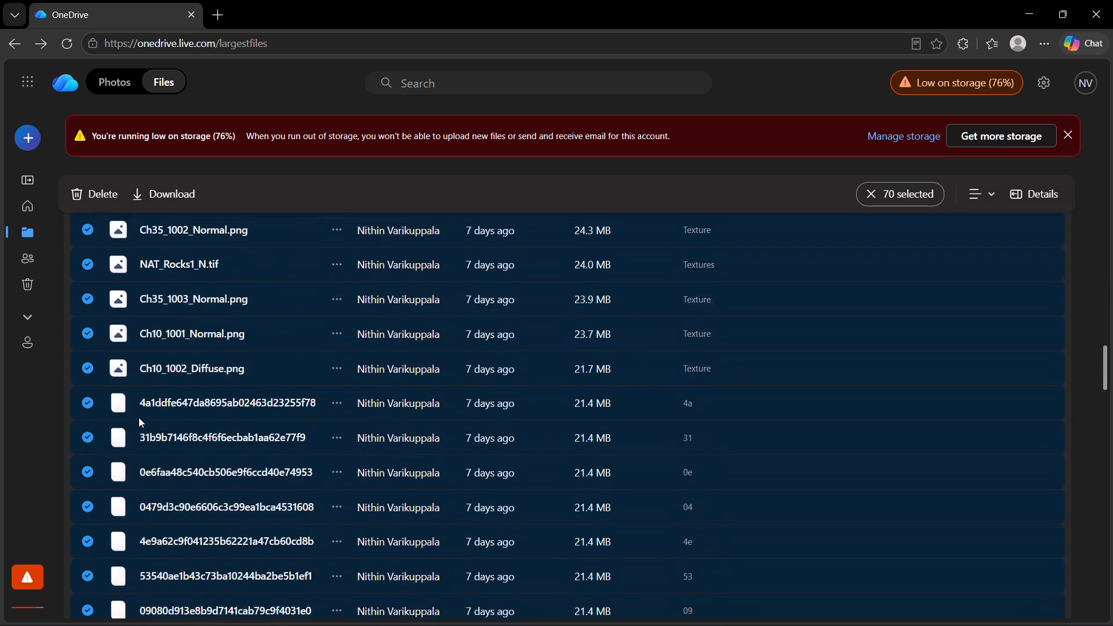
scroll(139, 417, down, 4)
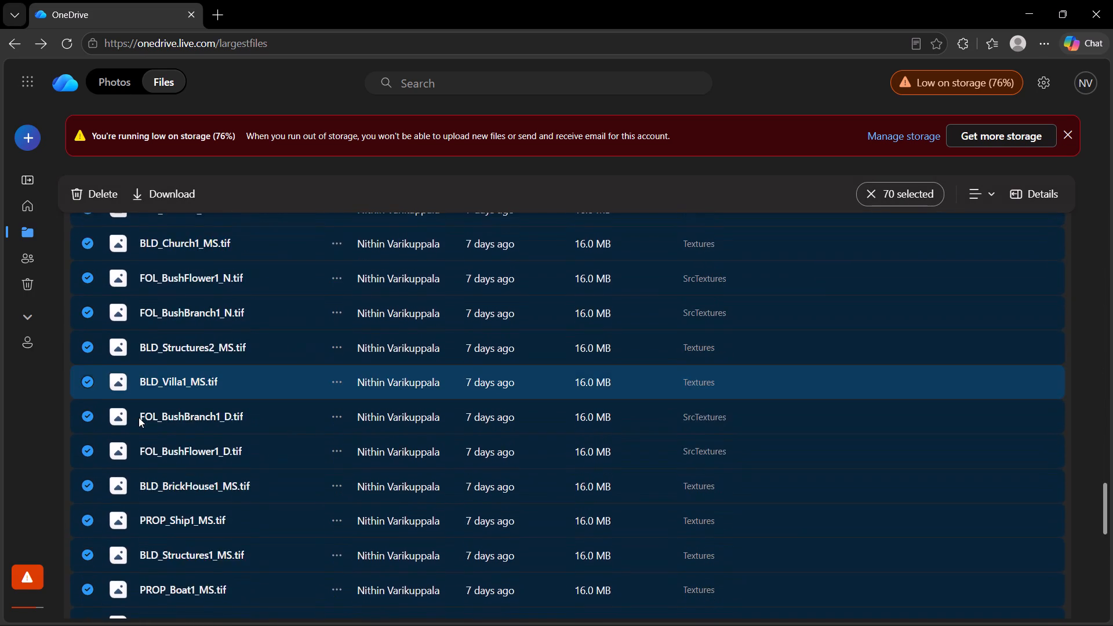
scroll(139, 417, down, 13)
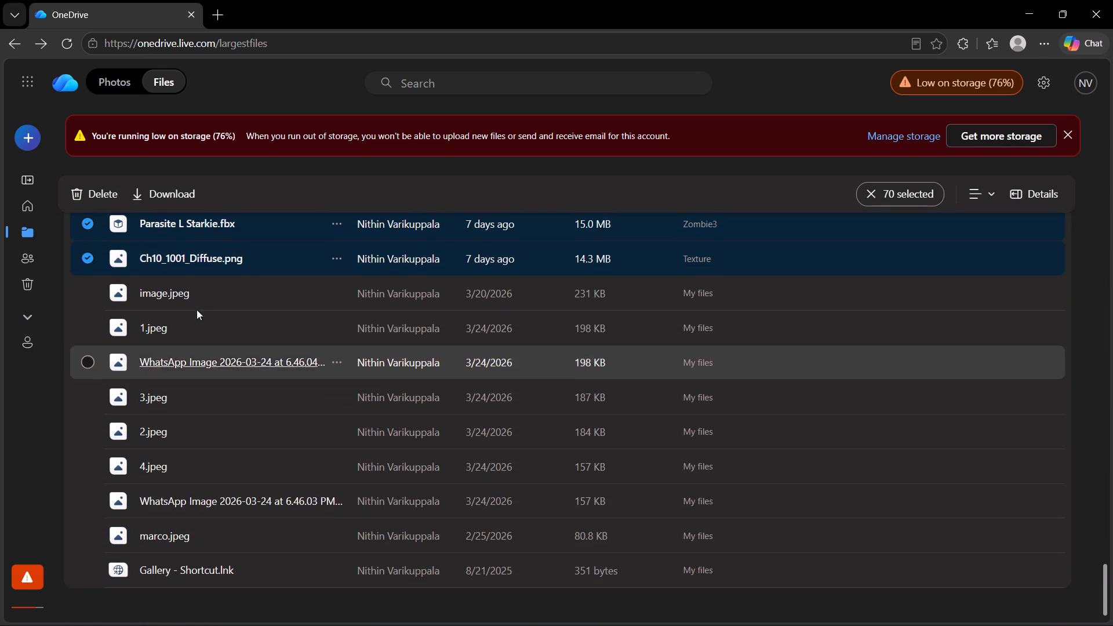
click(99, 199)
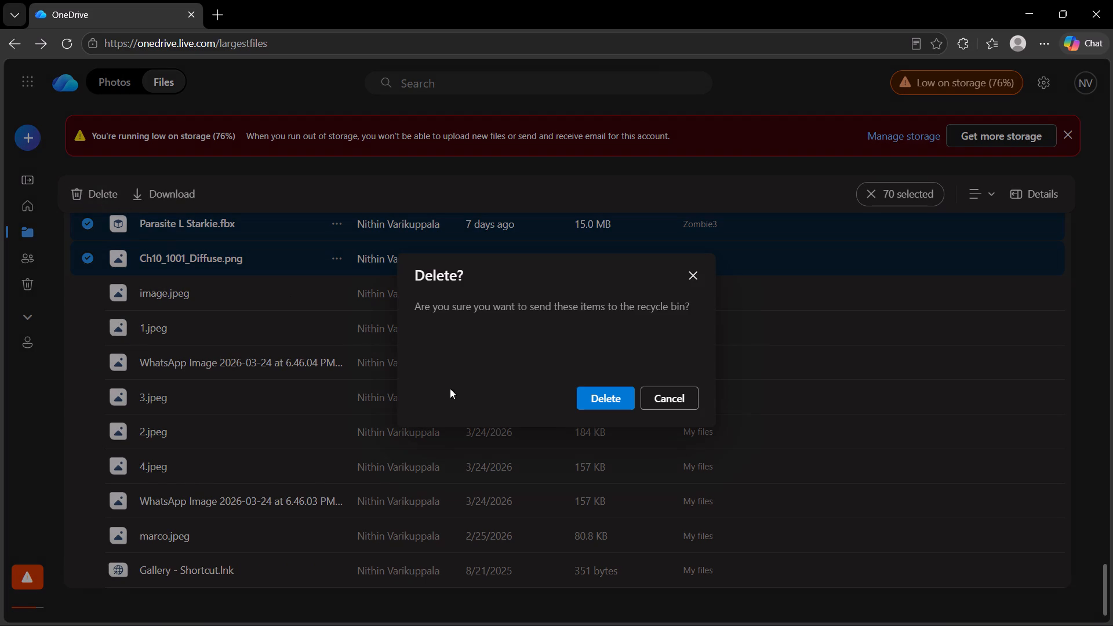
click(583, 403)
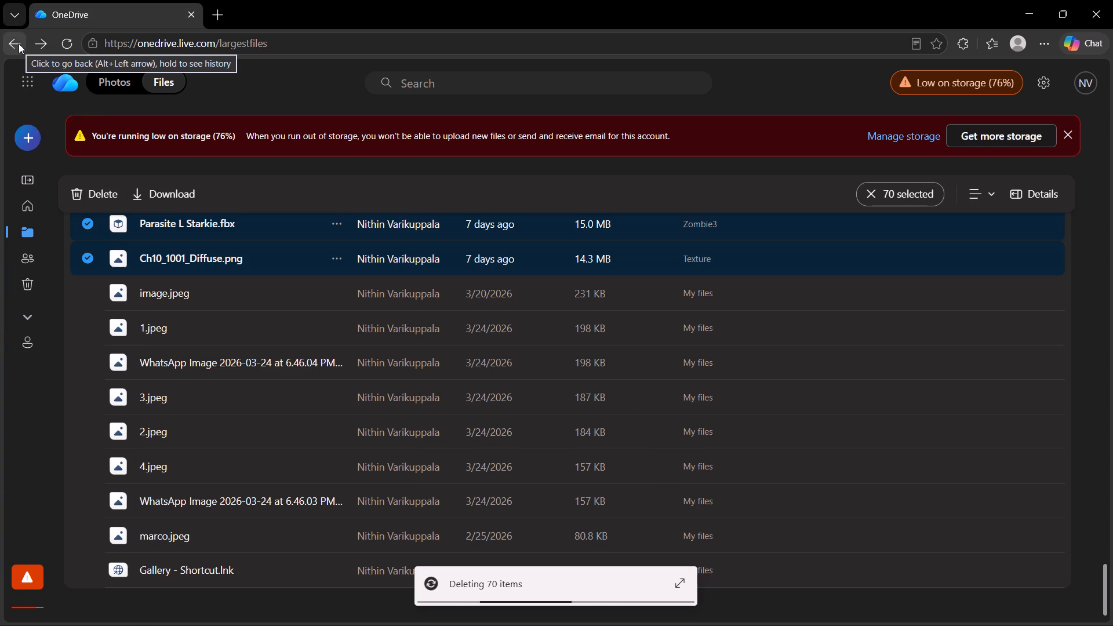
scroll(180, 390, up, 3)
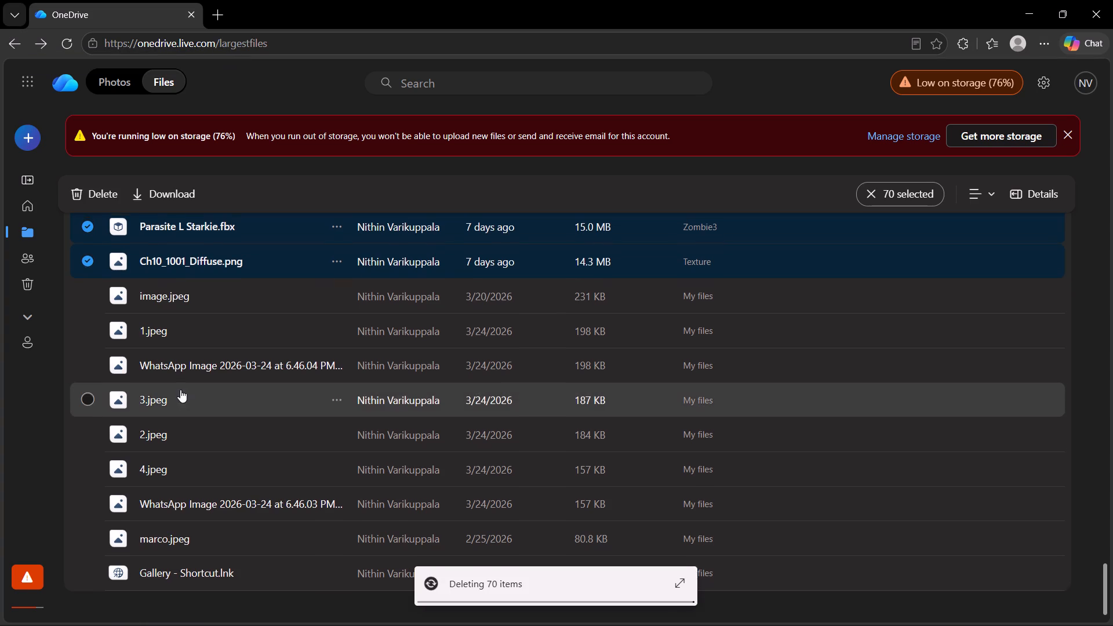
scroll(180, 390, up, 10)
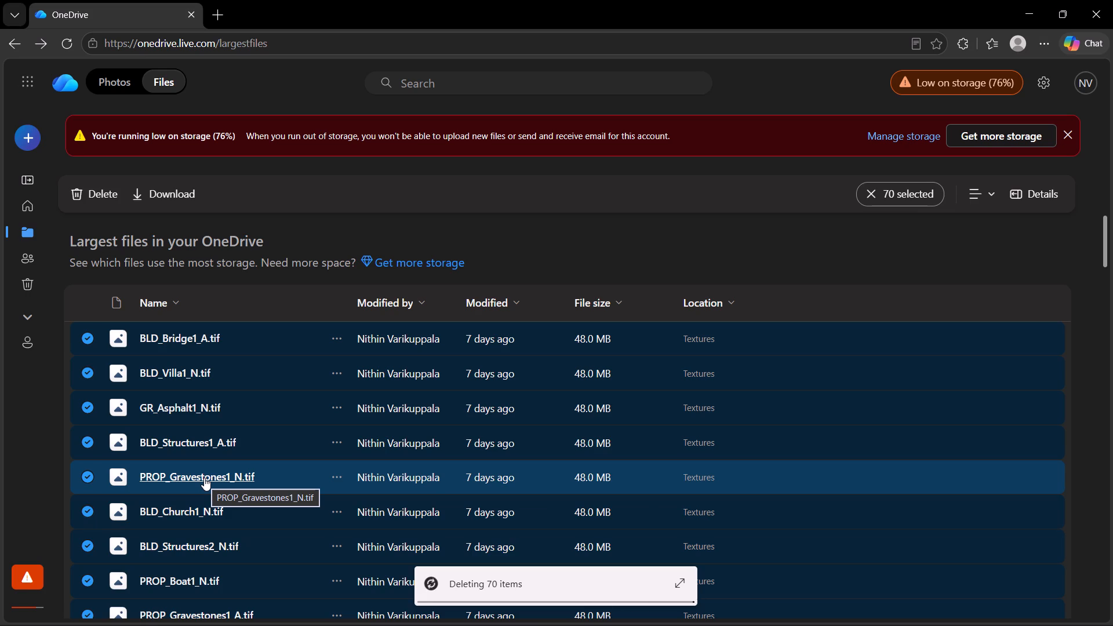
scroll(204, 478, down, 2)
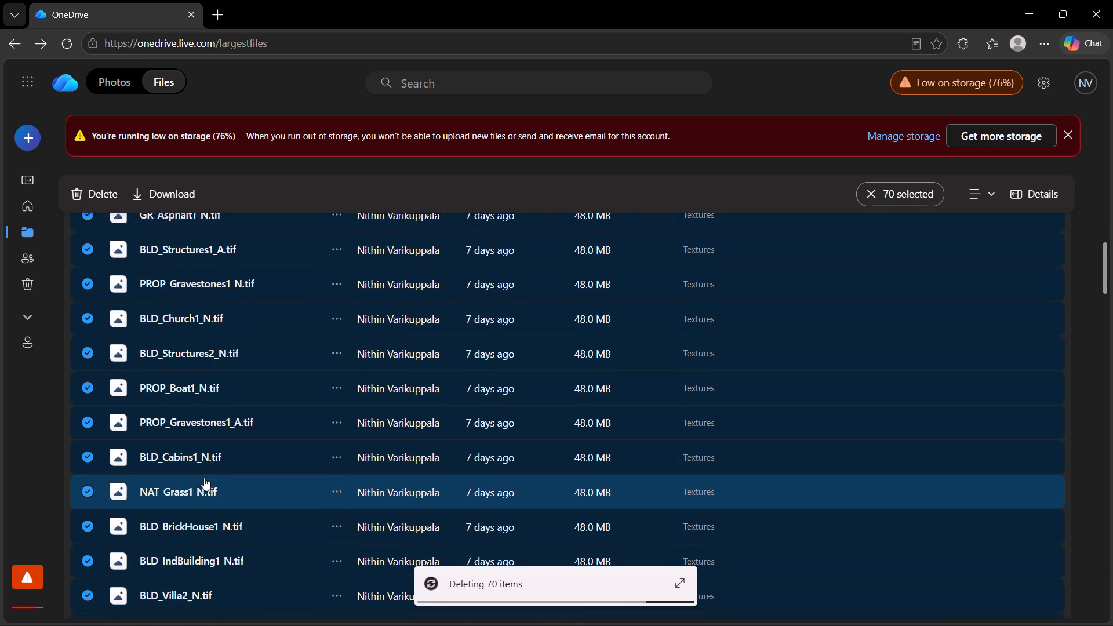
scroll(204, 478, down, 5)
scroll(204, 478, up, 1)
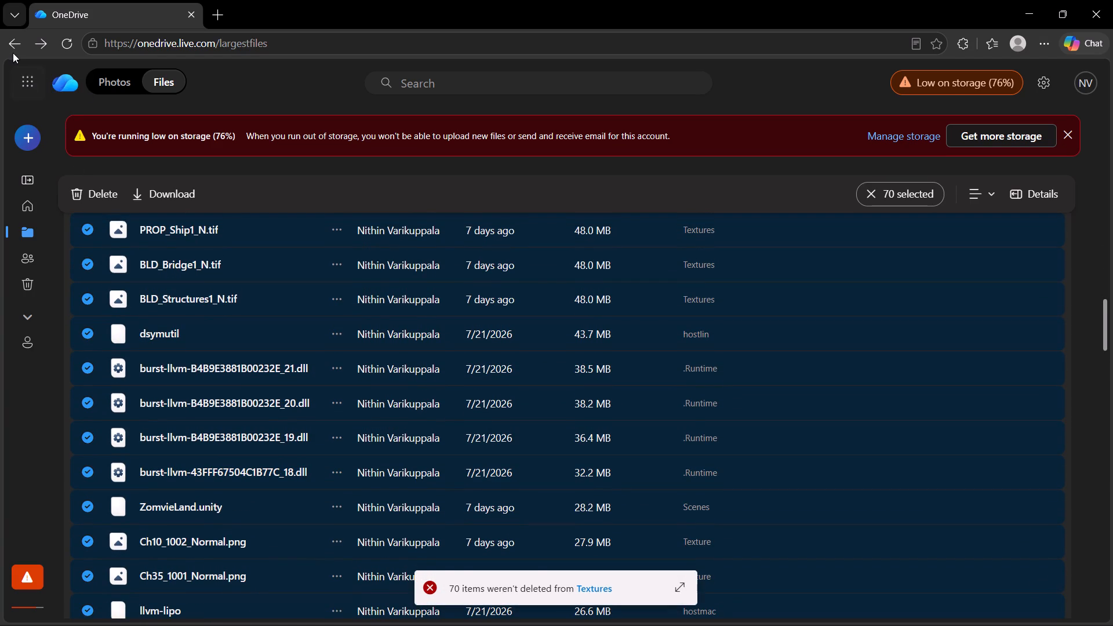
Go back to OneDrive's storage management page and reload it to refresh the storage summary.
click(12, 49)
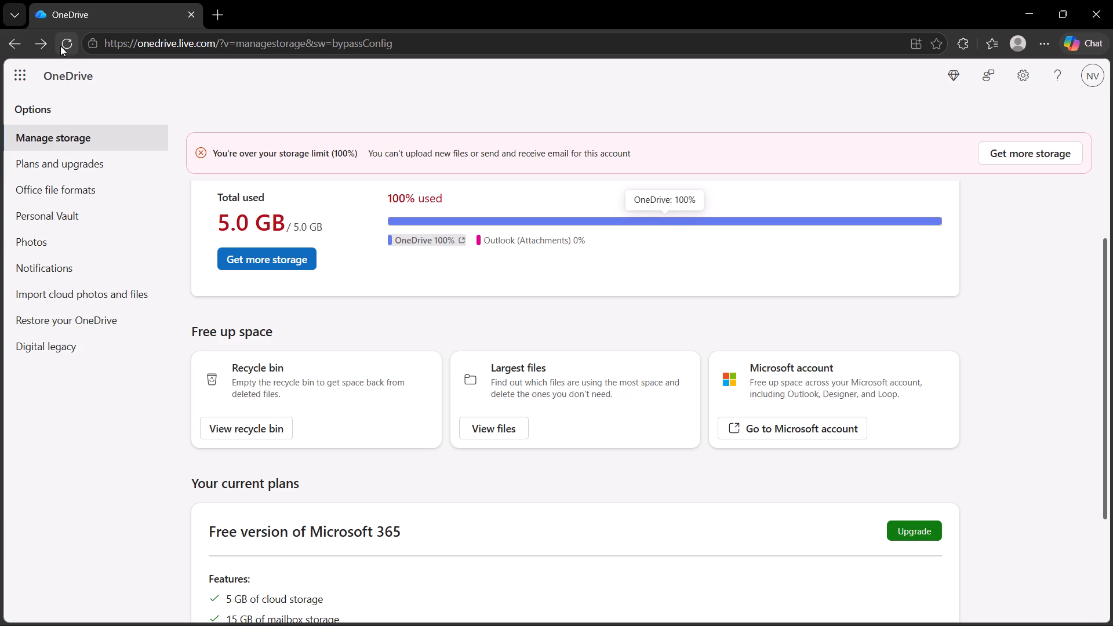
click(60, 46)
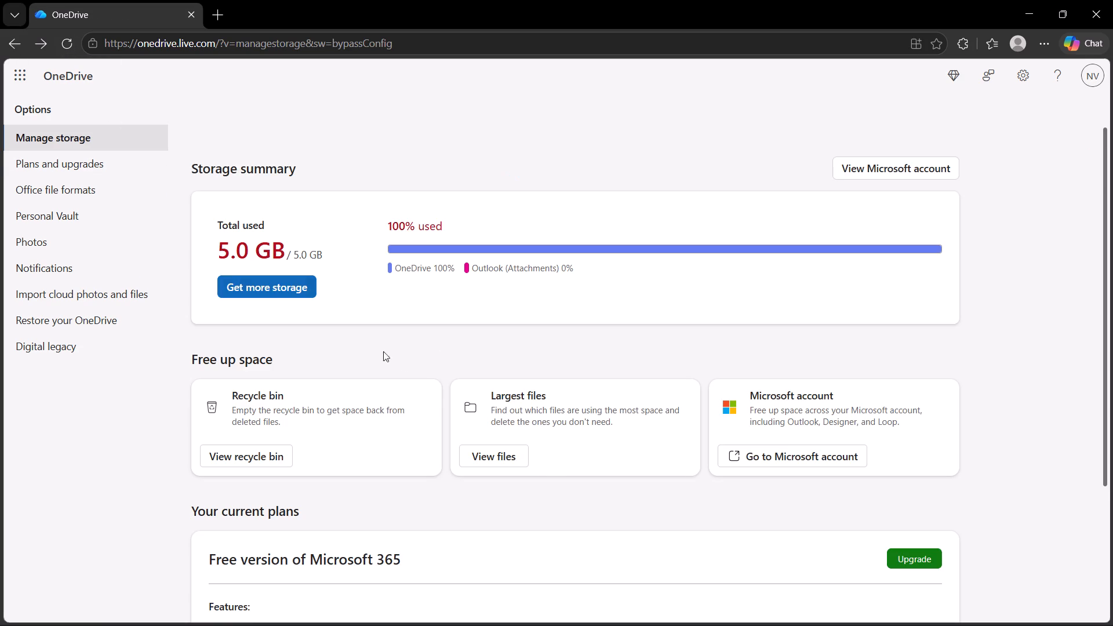
Switch to Clipchamp, close it and relaunch it from the recent Windows searches.
key(alt+Tab)
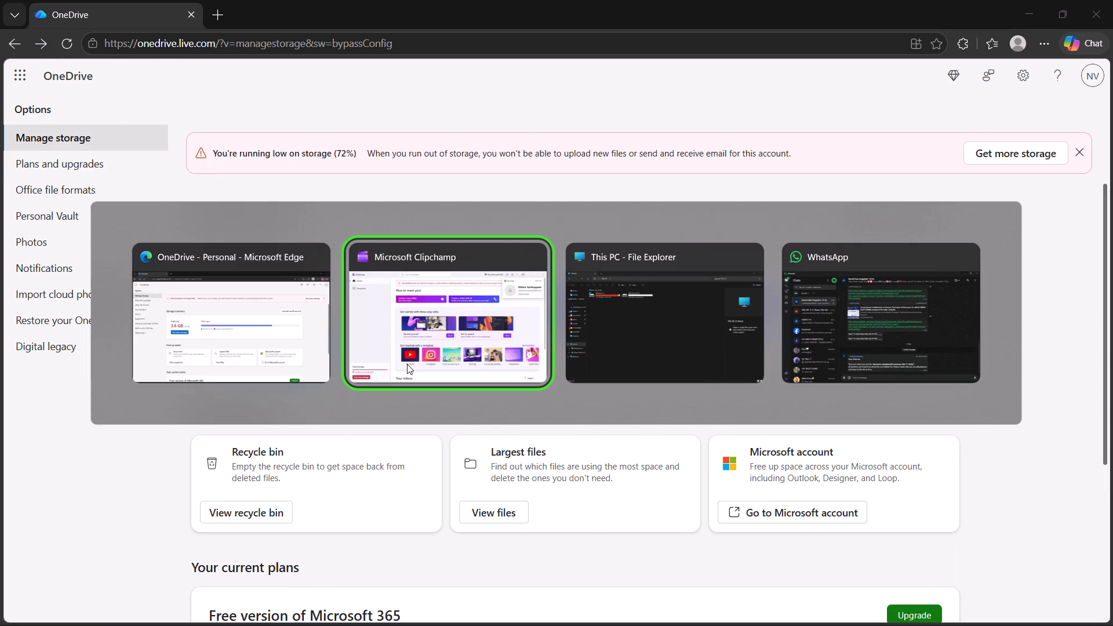
click(1084, 12)
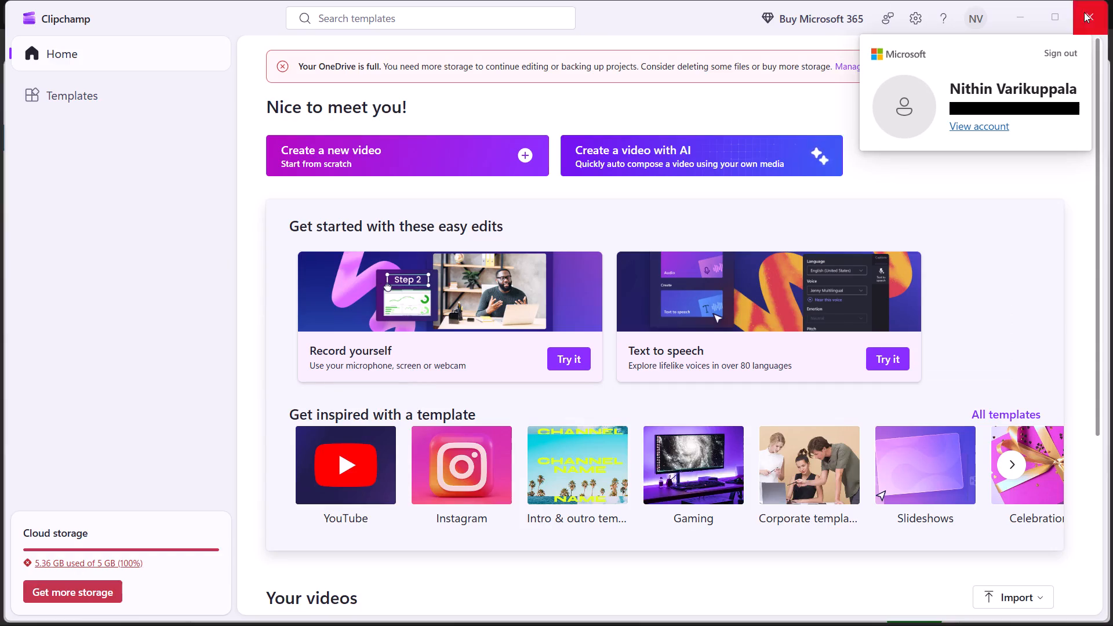
key(s)
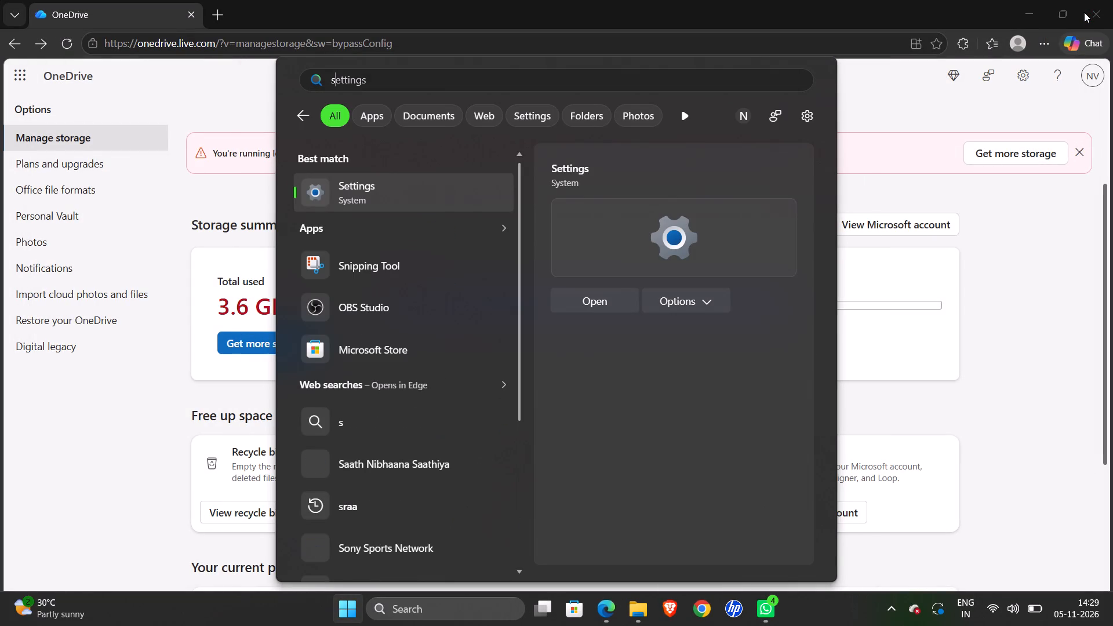
key(BackSpace)
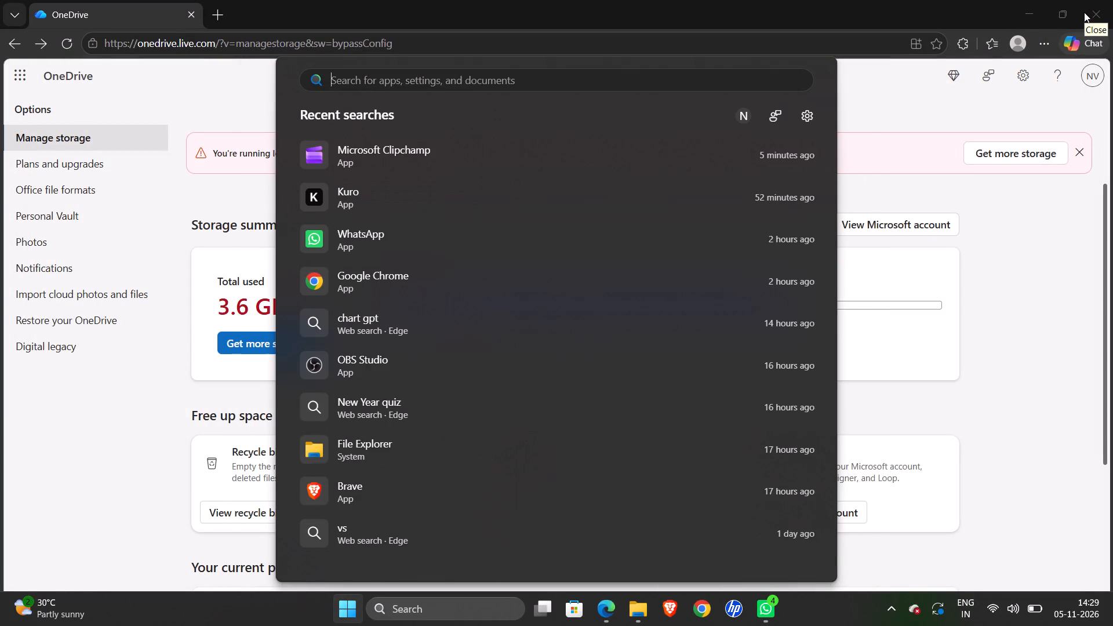
key(Down)
key(Return)
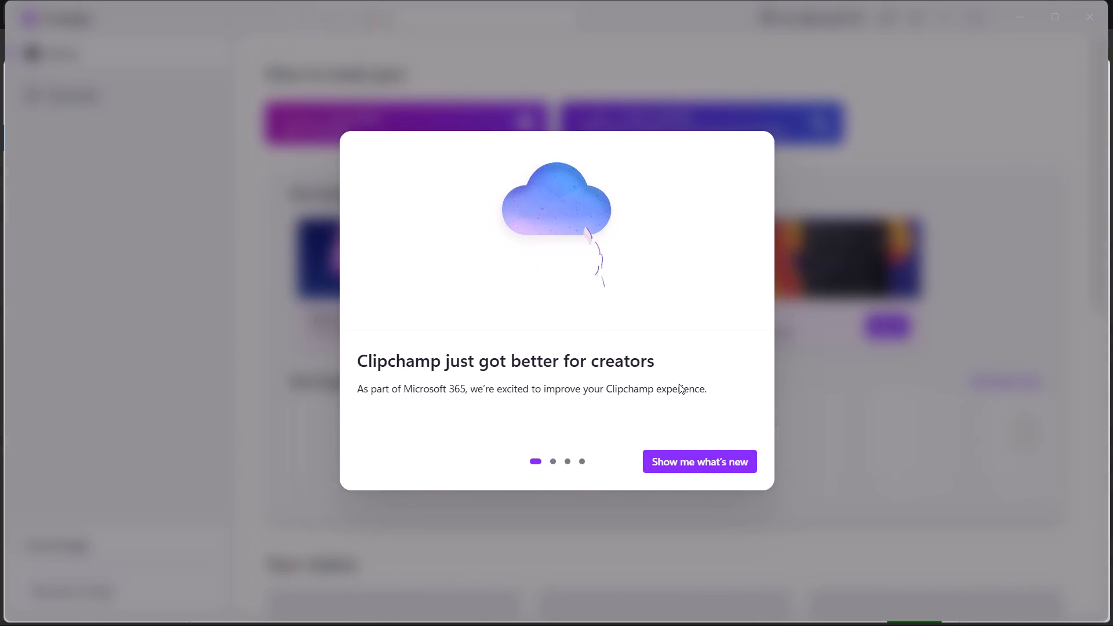
Dismiss the introduction to what's new and create a new video project from scratch.
click(678, 457)
triple_click(721, 467)
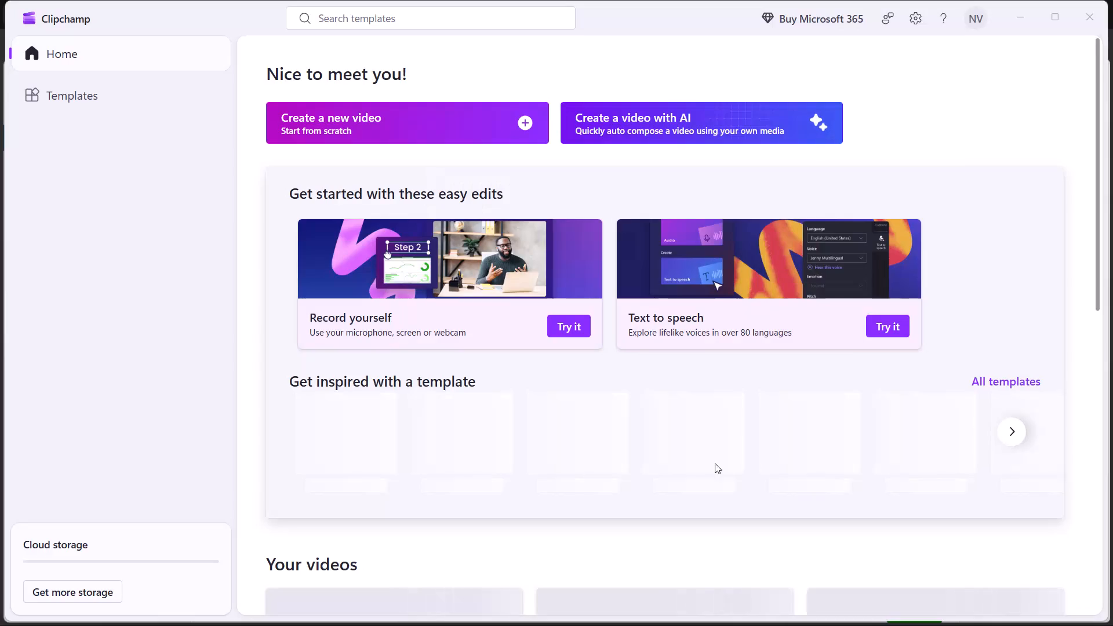
click(490, 125)
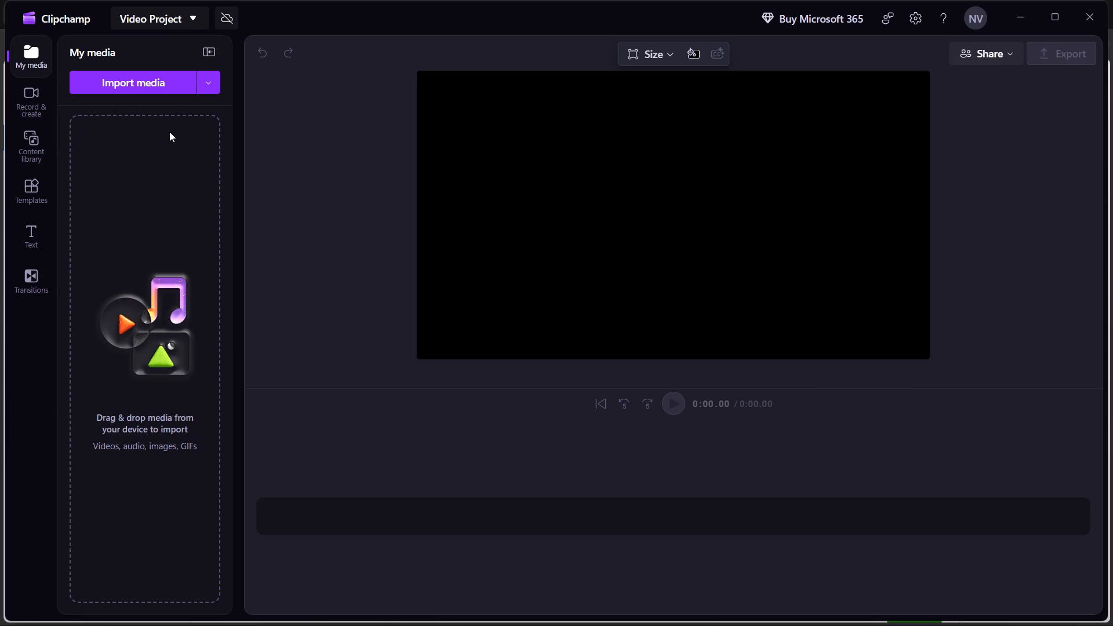
Start importing media and browse to the Videos folder, using the folder address copied from File Explorer.
click(92, 81)
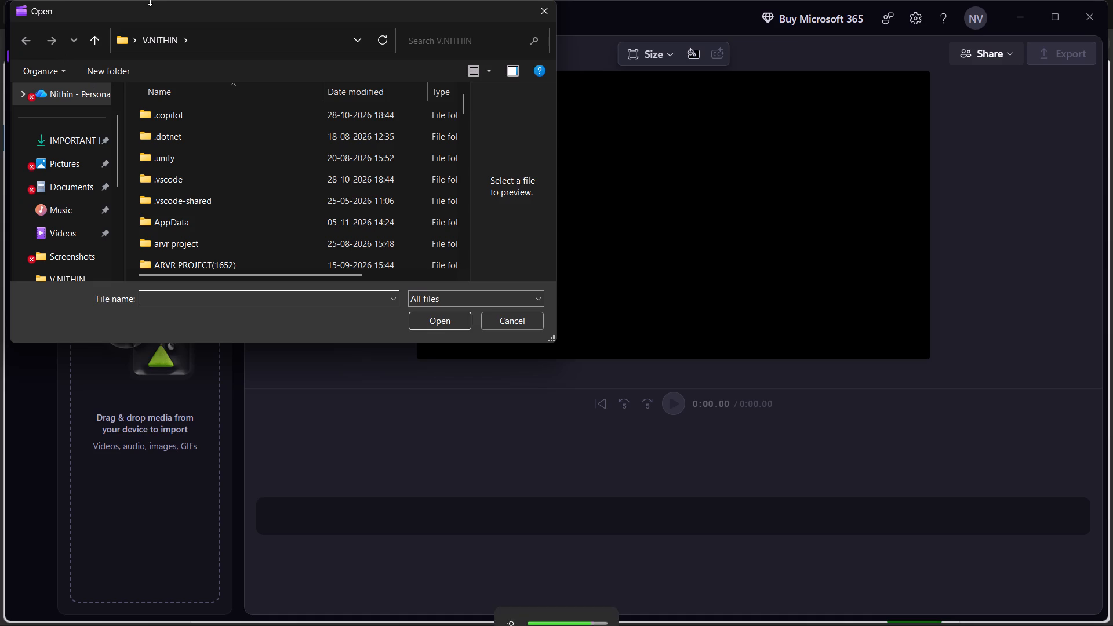
key(alt+Tab)
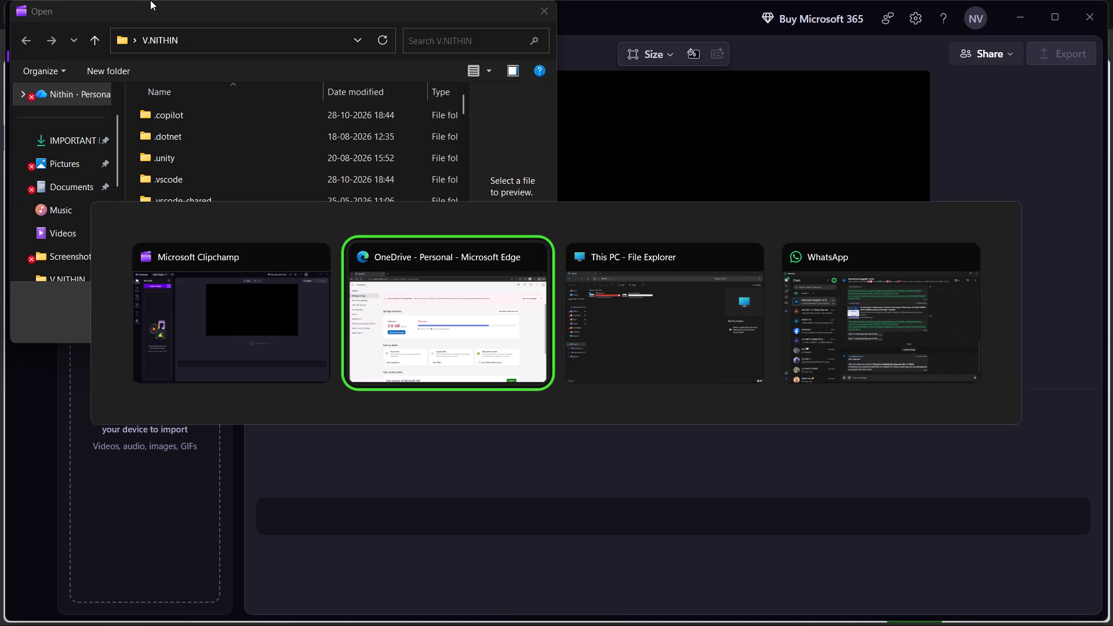
key(alt+Tab)
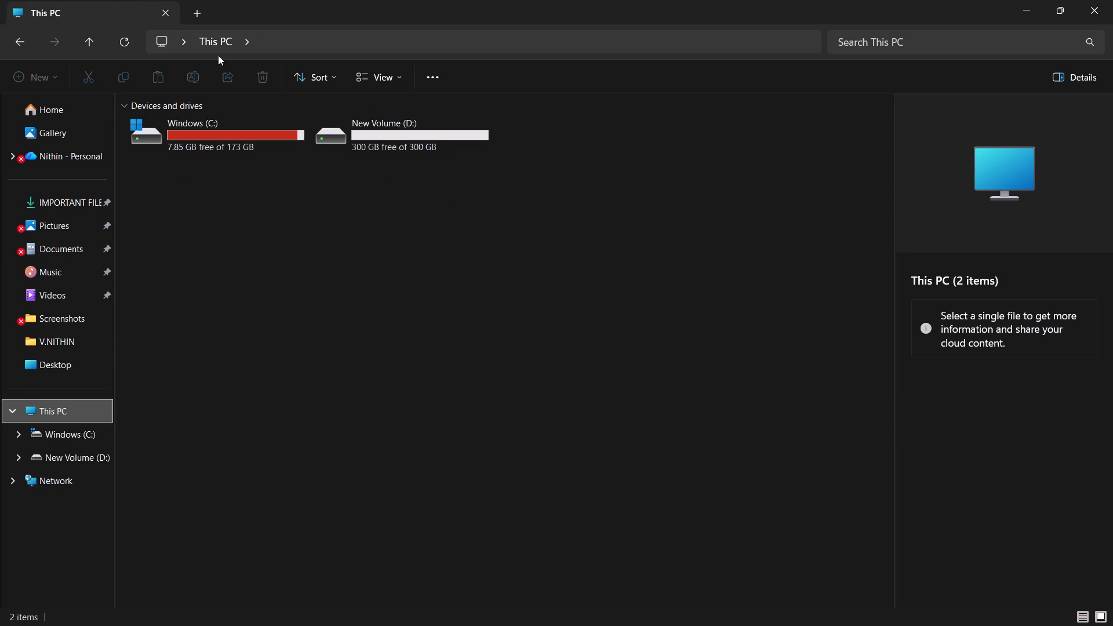
click(24, 45)
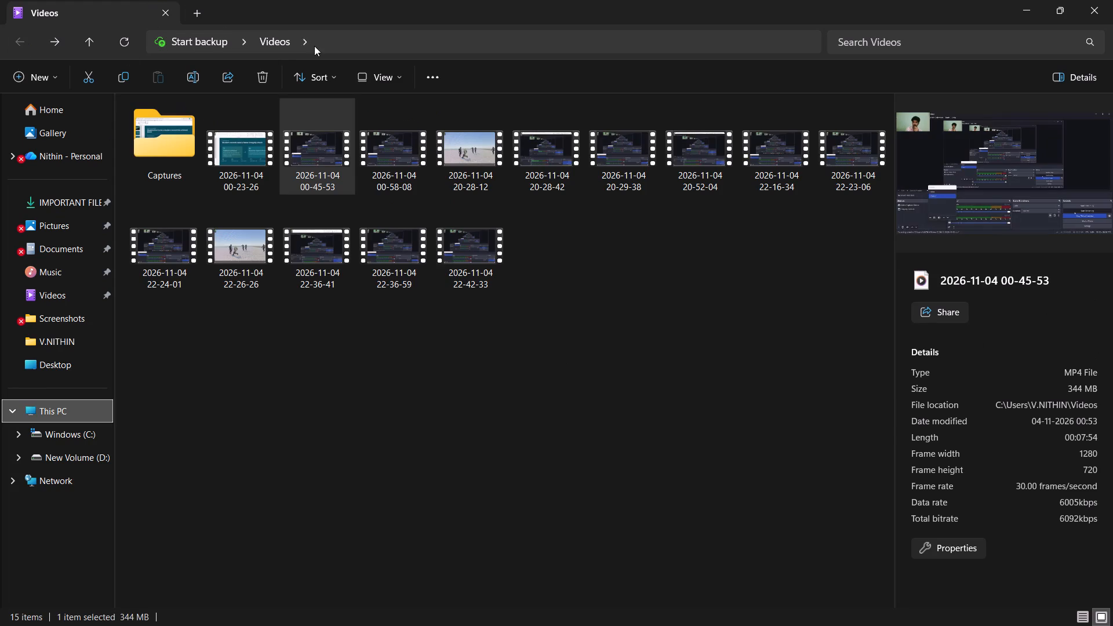
click(336, 45)
key(ctrl+c)
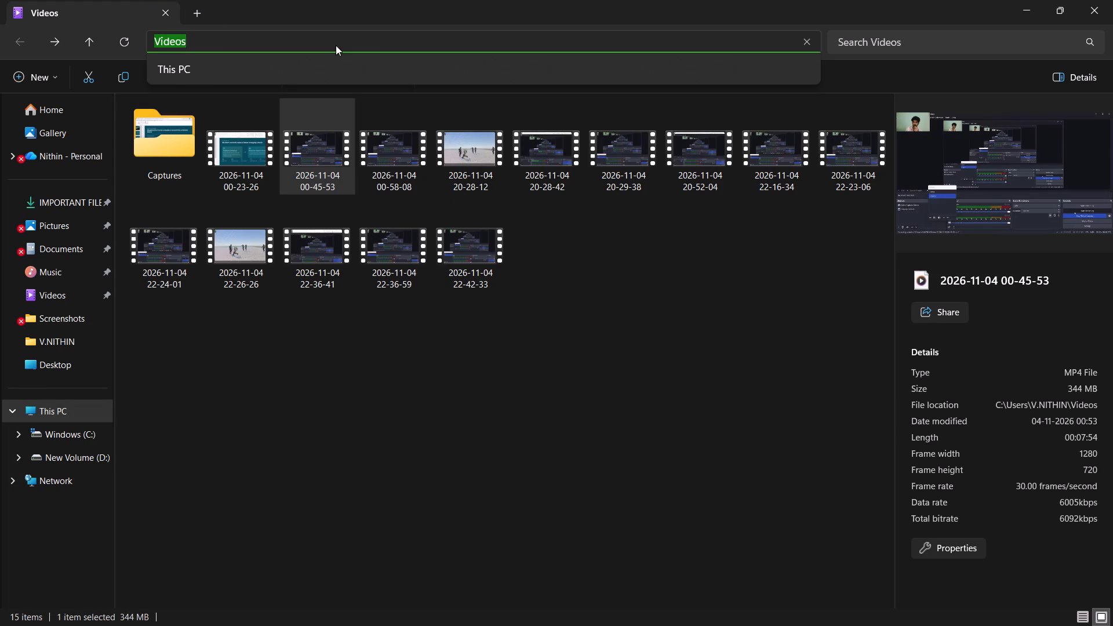
key(alt+Tab)
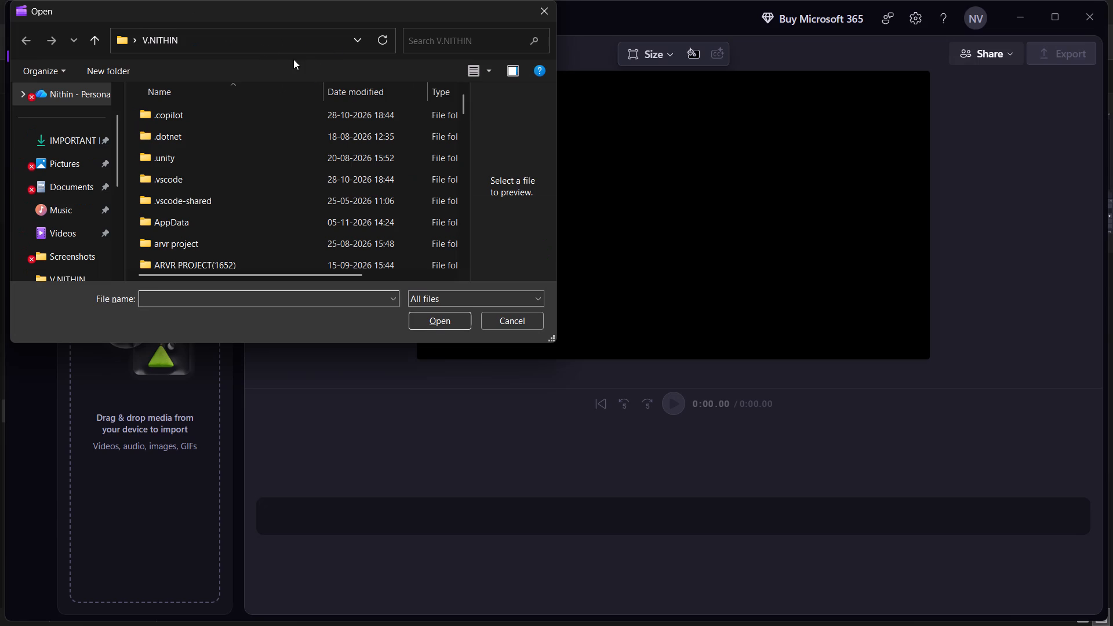
click(264, 41)
key(ctrl+v)
key(Return)
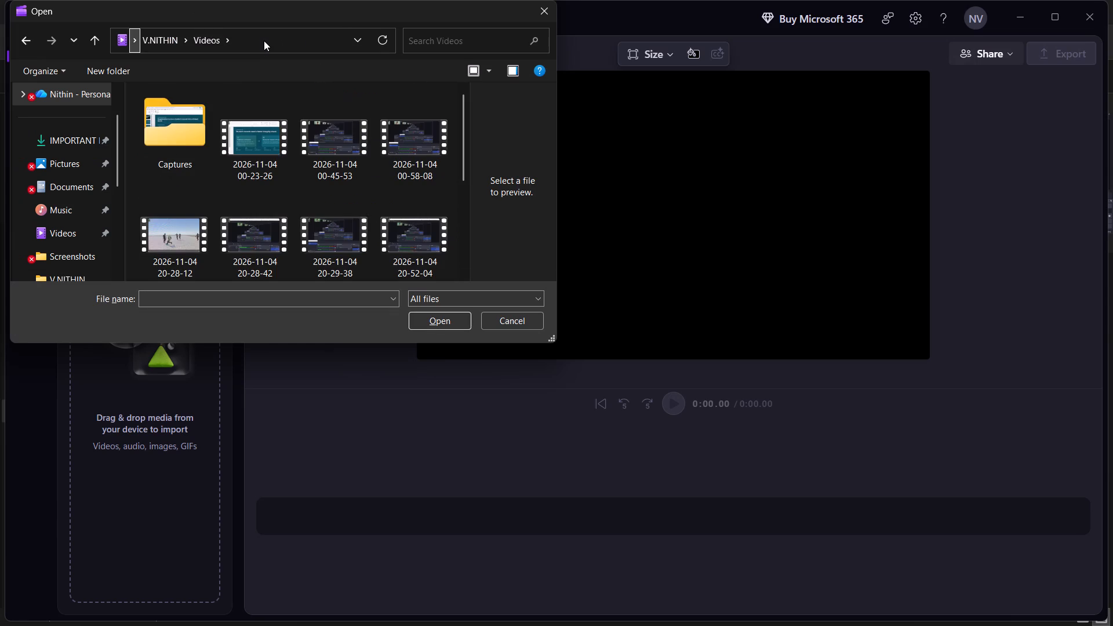
ctrl+click(254, 139)
ctrl+click(319, 137)
ctrl+click(390, 138)
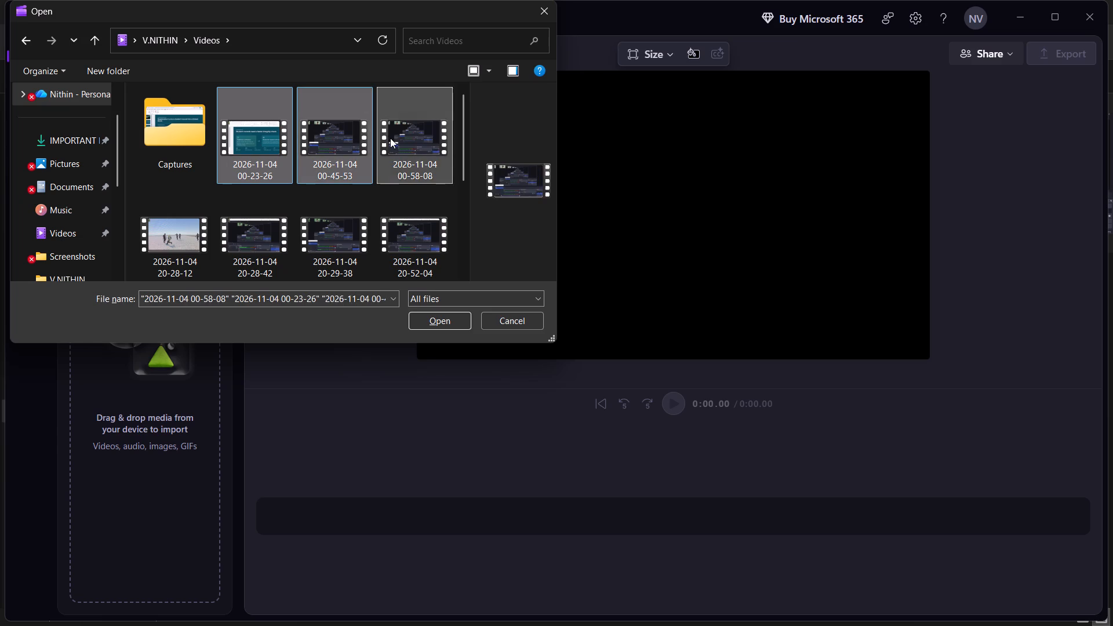
key(Return)
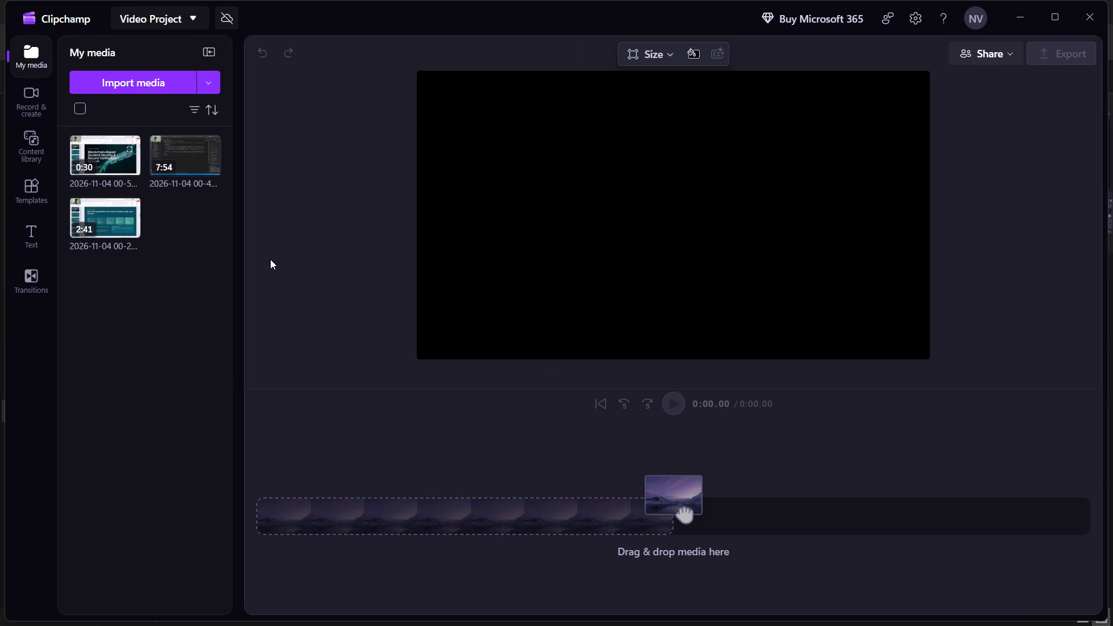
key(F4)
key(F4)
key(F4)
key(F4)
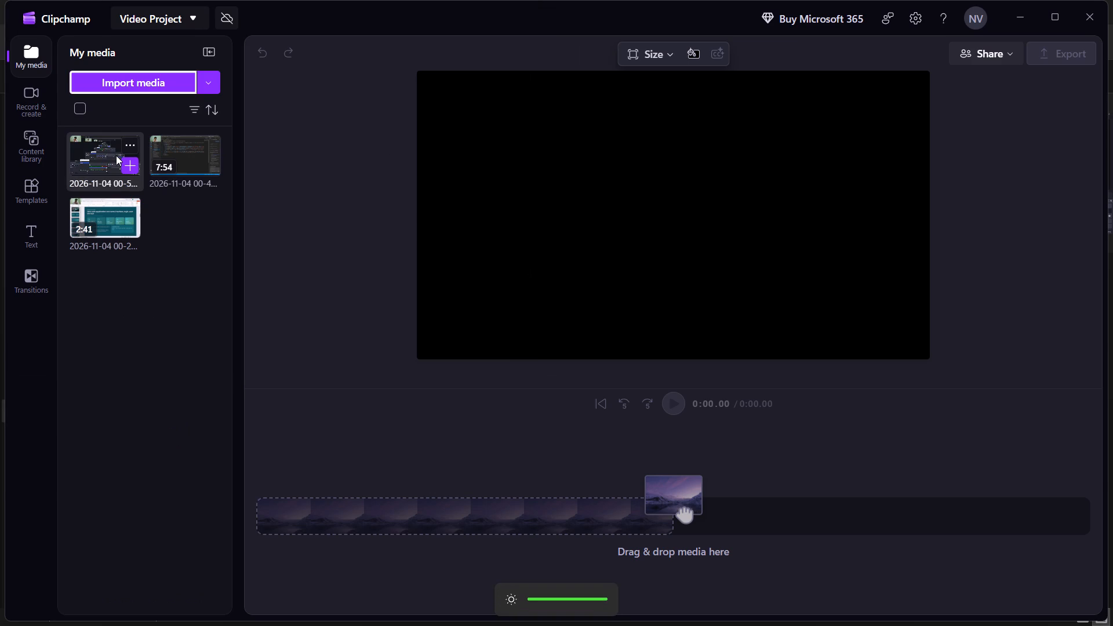
drag(116, 205, 132, 222)
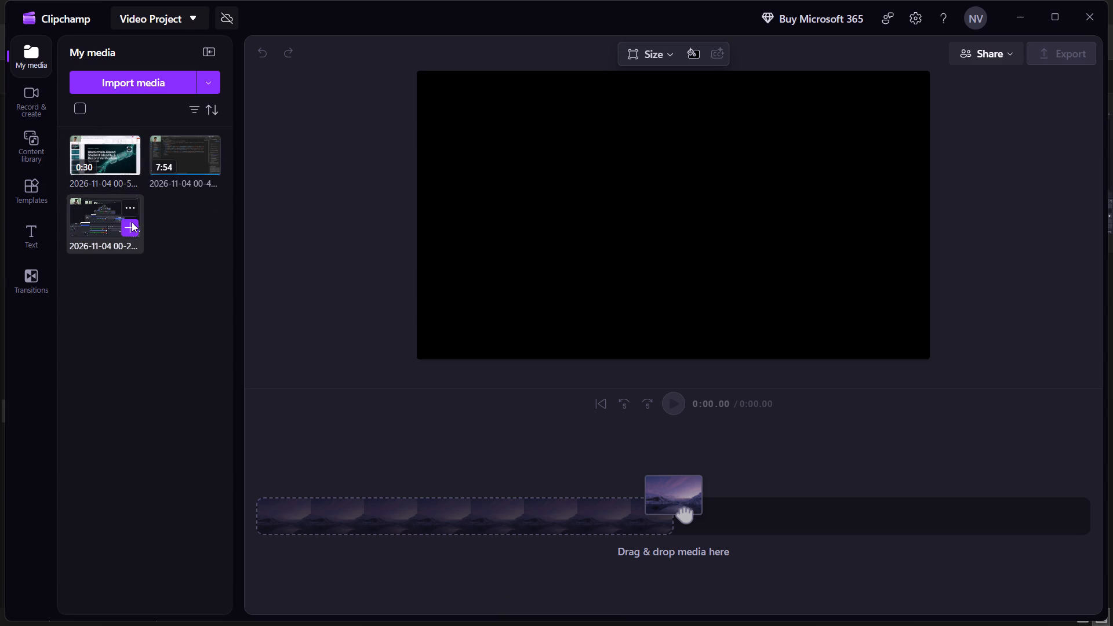
drag(132, 222, 321, 479)
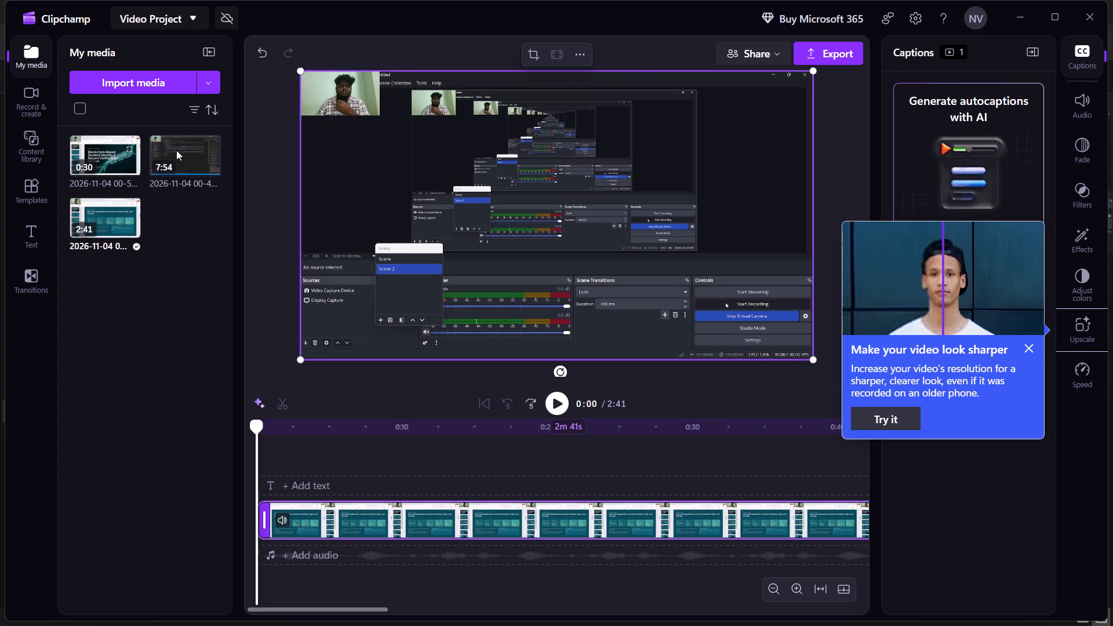
drag(176, 150, 853, 500)
drag(164, 155, 890, 520)
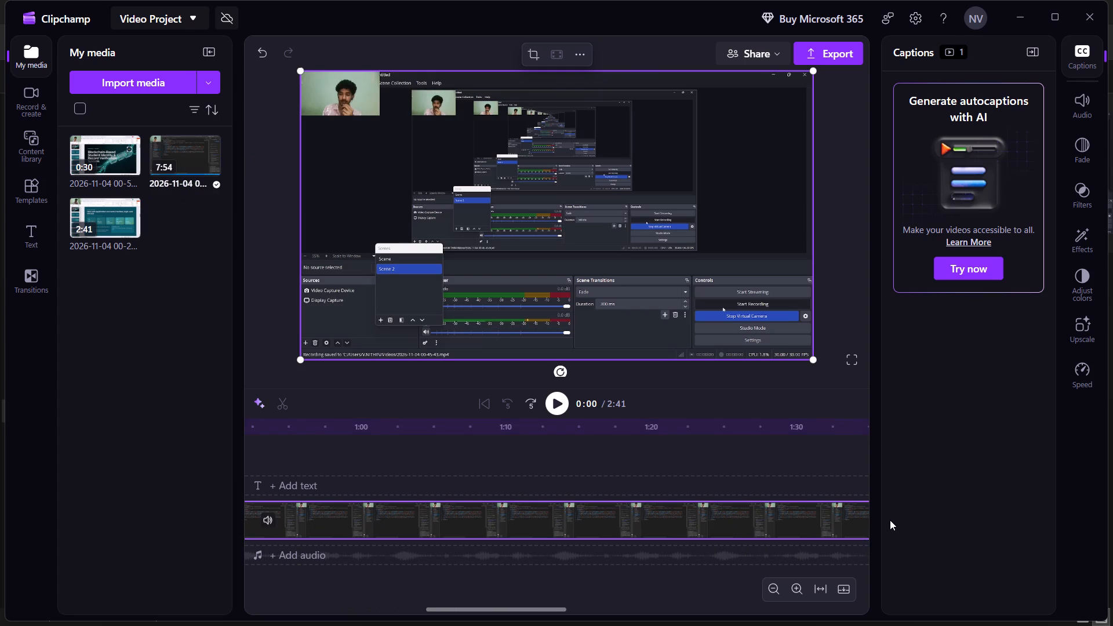
ctrl+scroll(890, 520, down, 3)
scroll(890, 520, right, 6)
scroll(692, 547, right, 13)
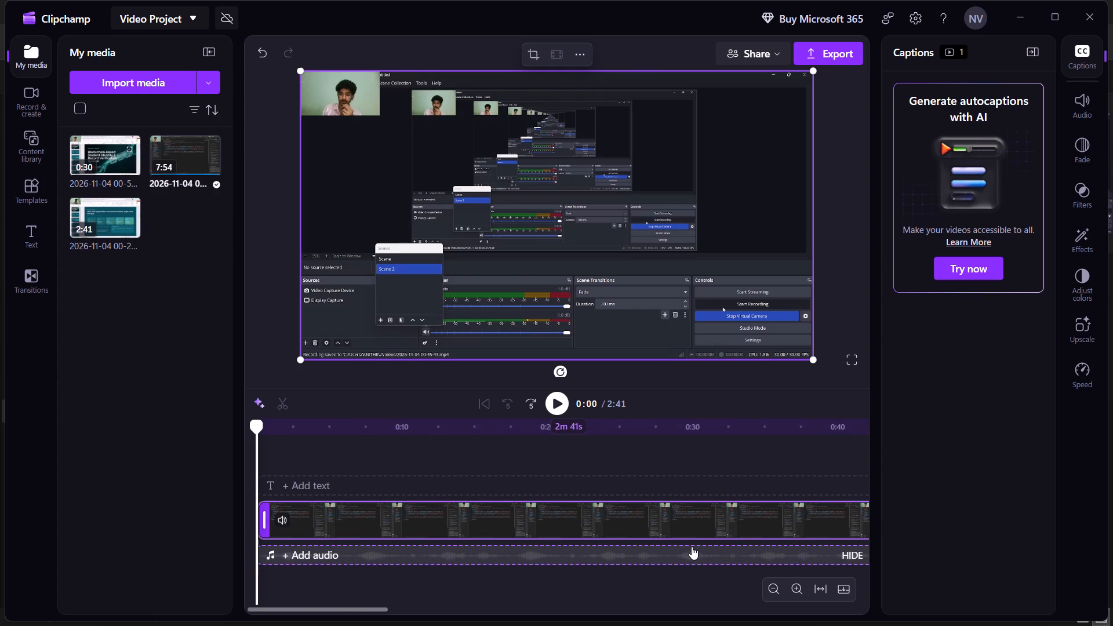
scroll(580, 525, left, 4)
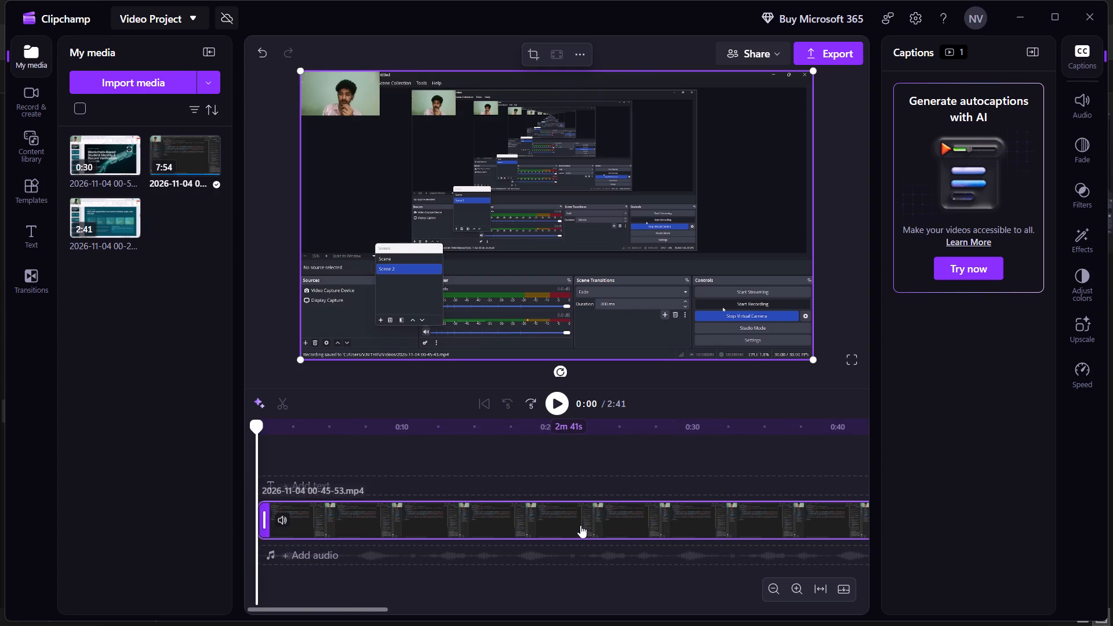
scroll(580, 525, left, 5)
scroll(580, 525, right, 7)
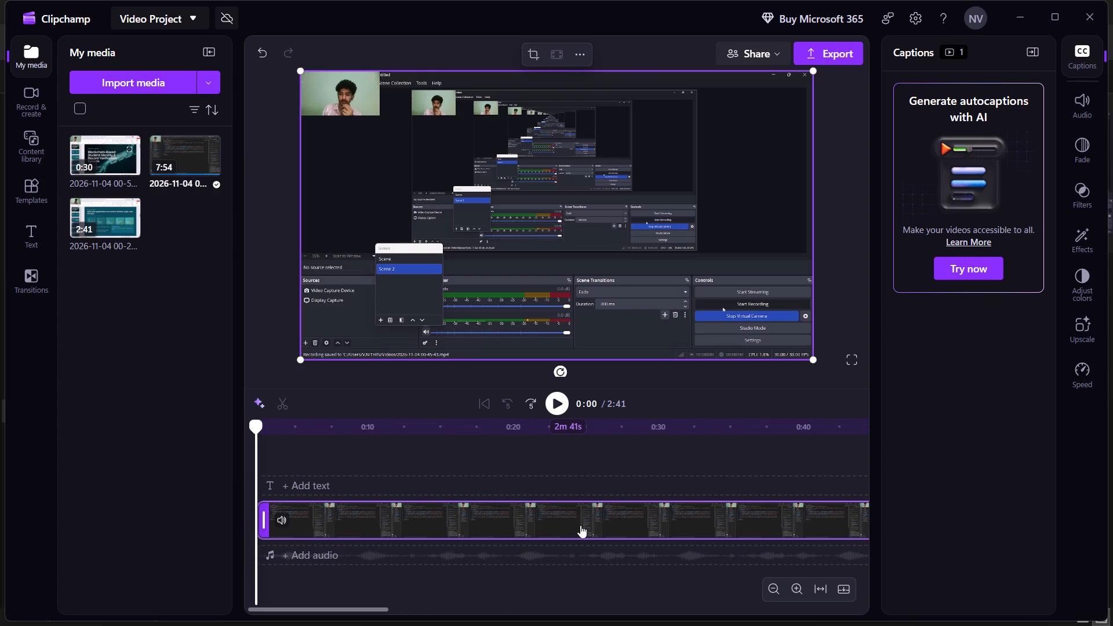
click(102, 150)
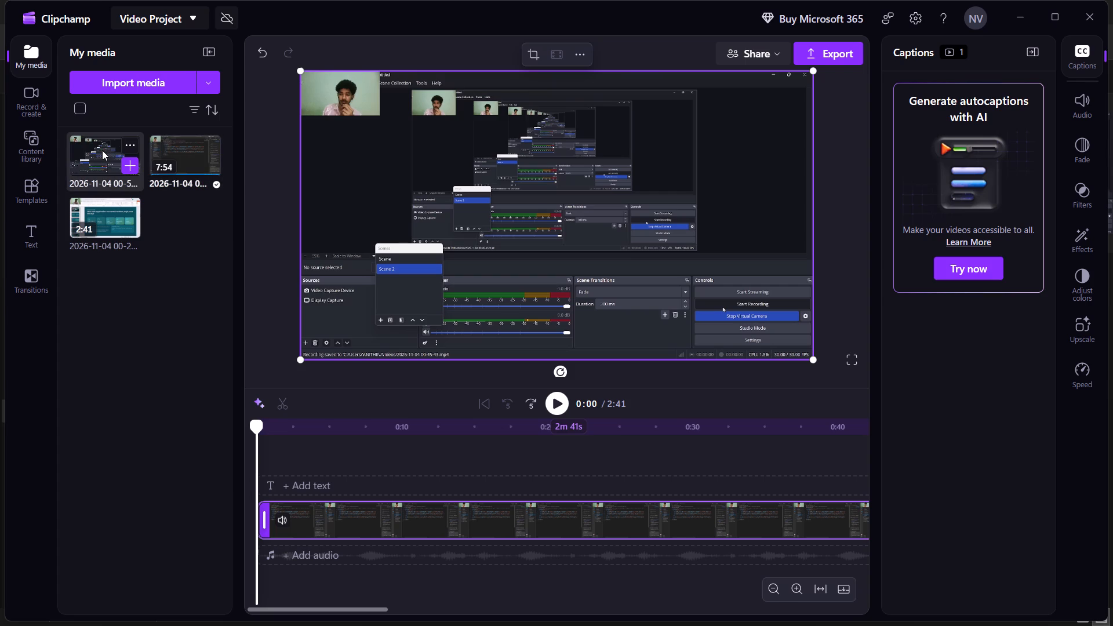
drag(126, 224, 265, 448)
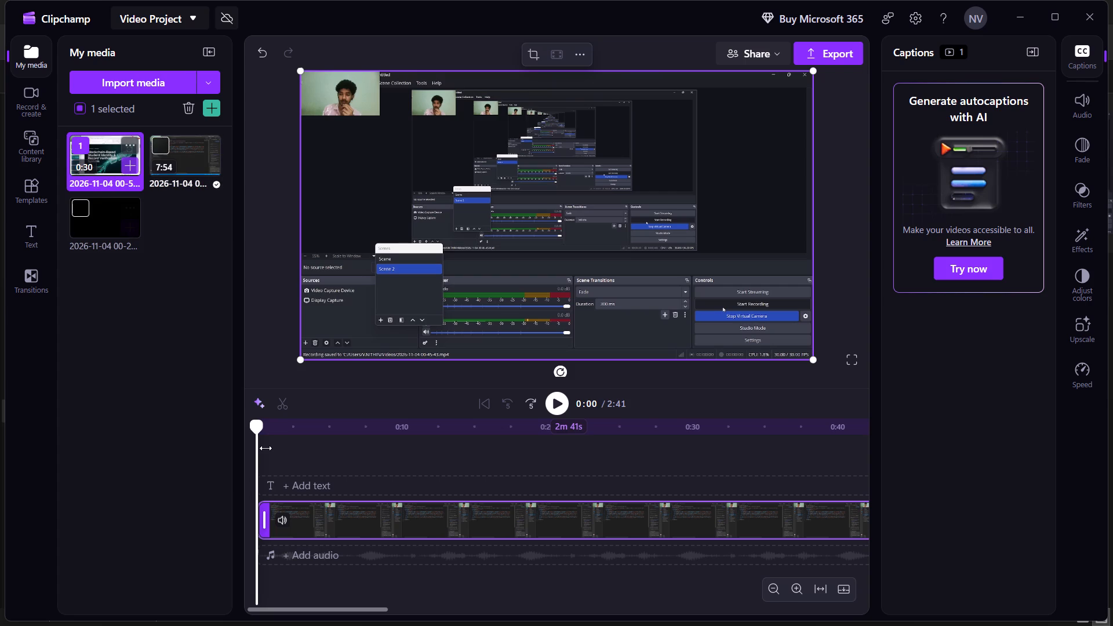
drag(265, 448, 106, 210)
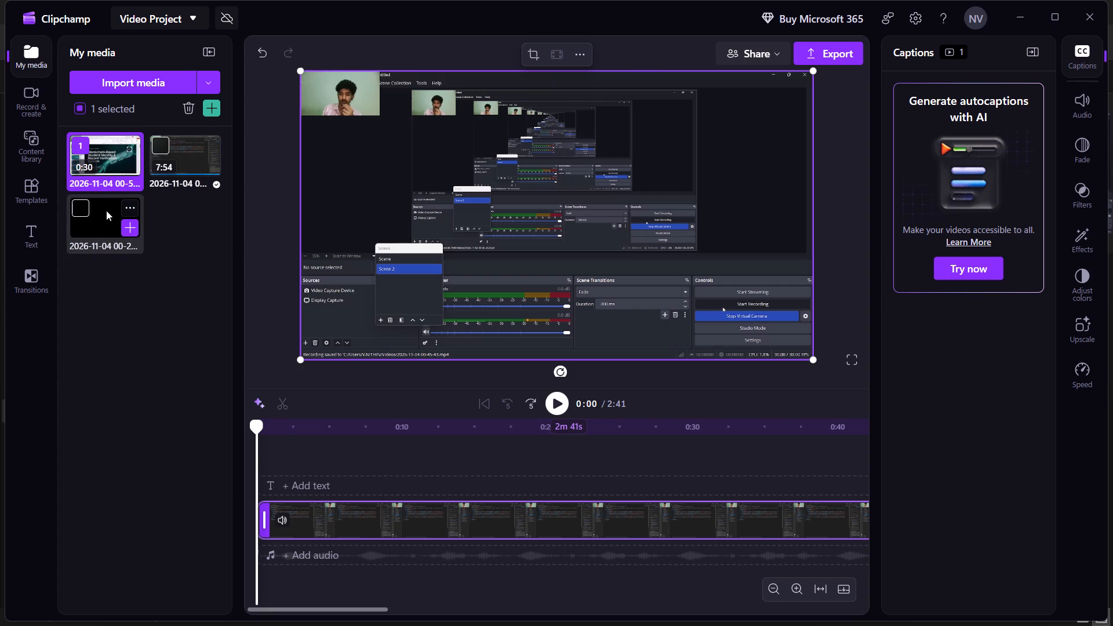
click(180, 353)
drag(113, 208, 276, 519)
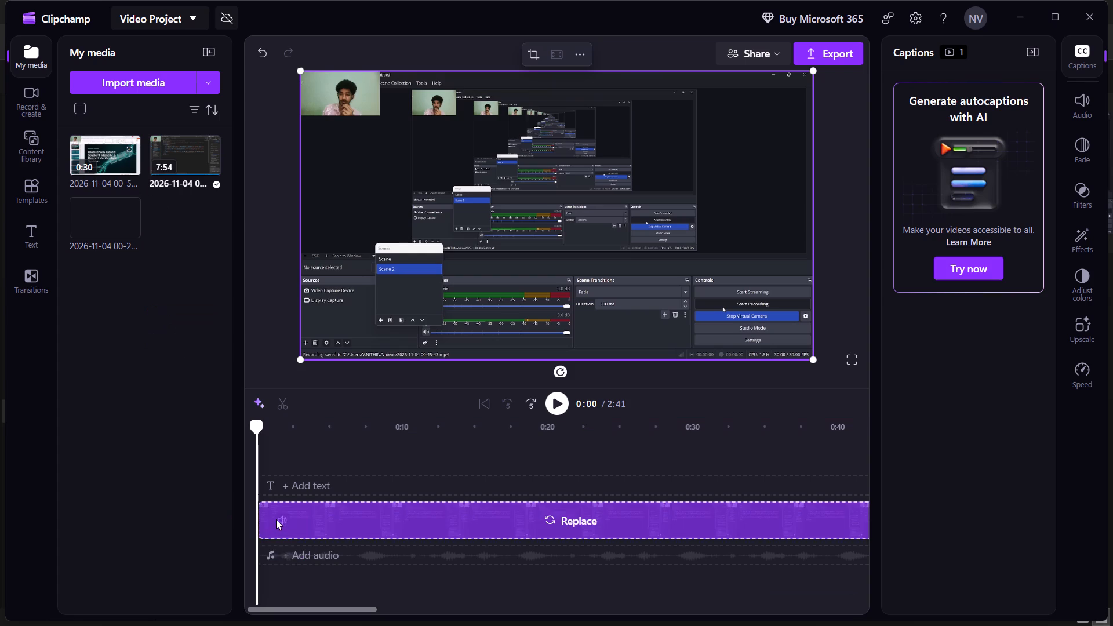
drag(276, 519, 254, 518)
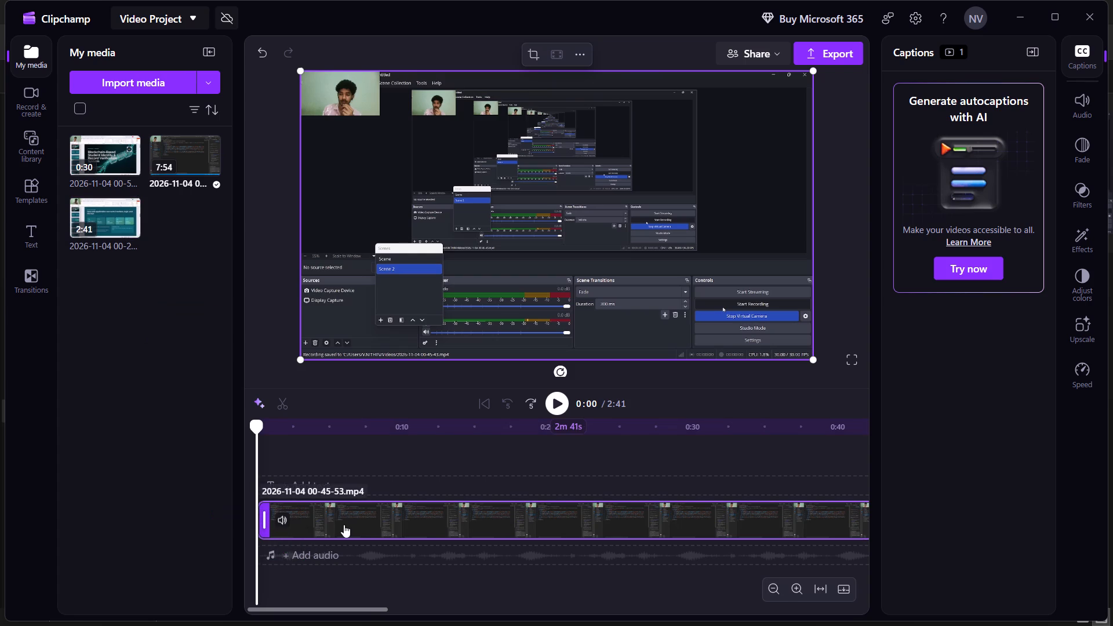
drag(344, 525, 412, 527)
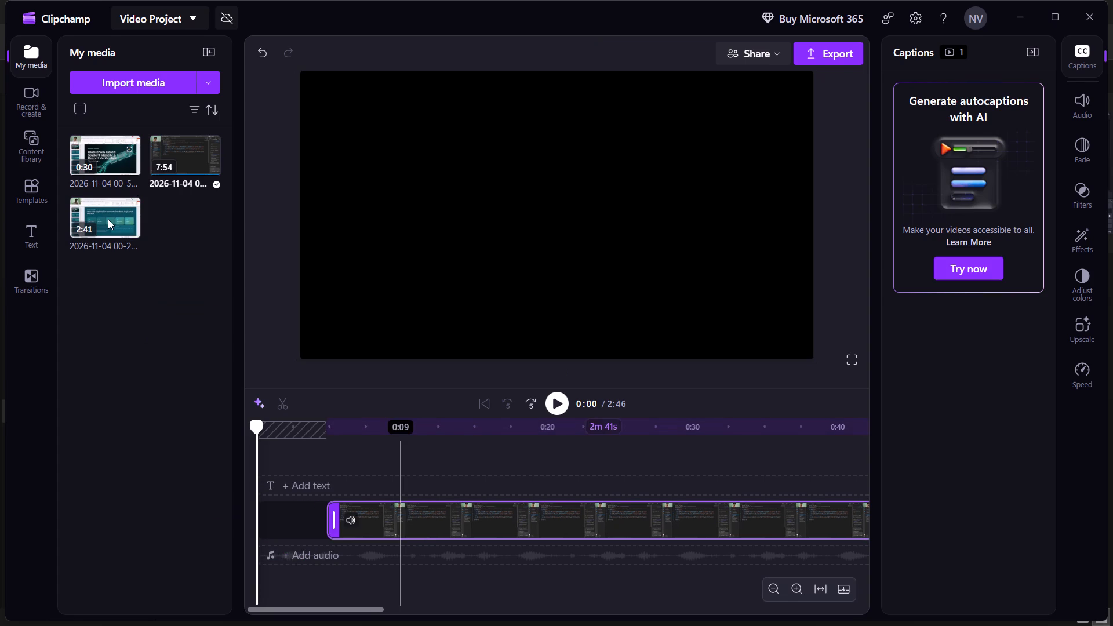
drag(108, 219, 271, 507)
click(96, 201)
drag(100, 210, 248, 419)
drag(248, 419, 261, 464)
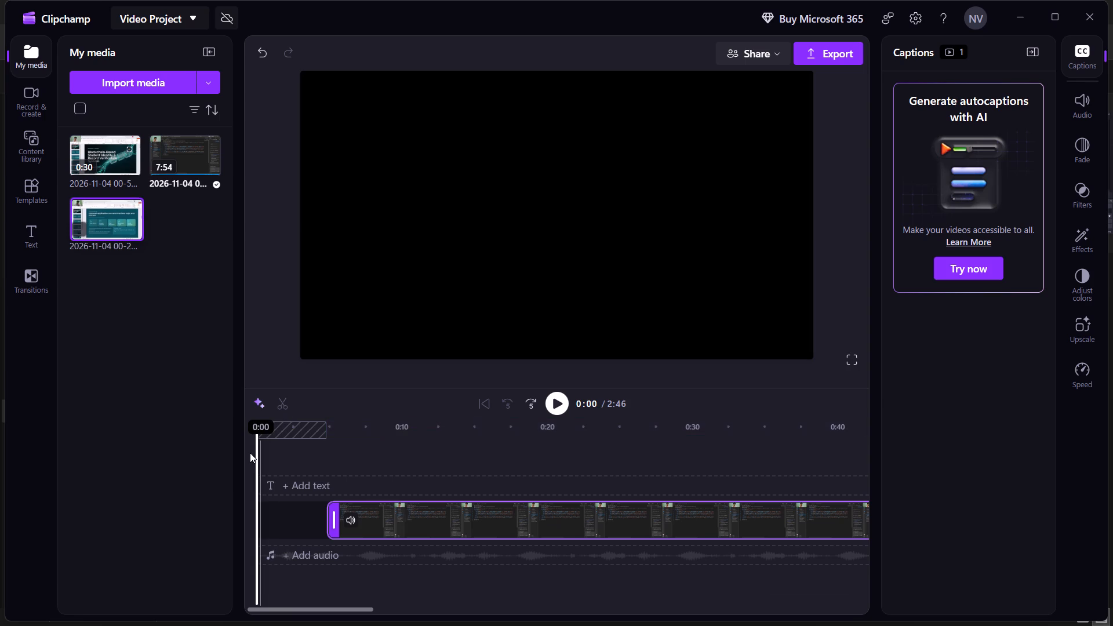
click(282, 519)
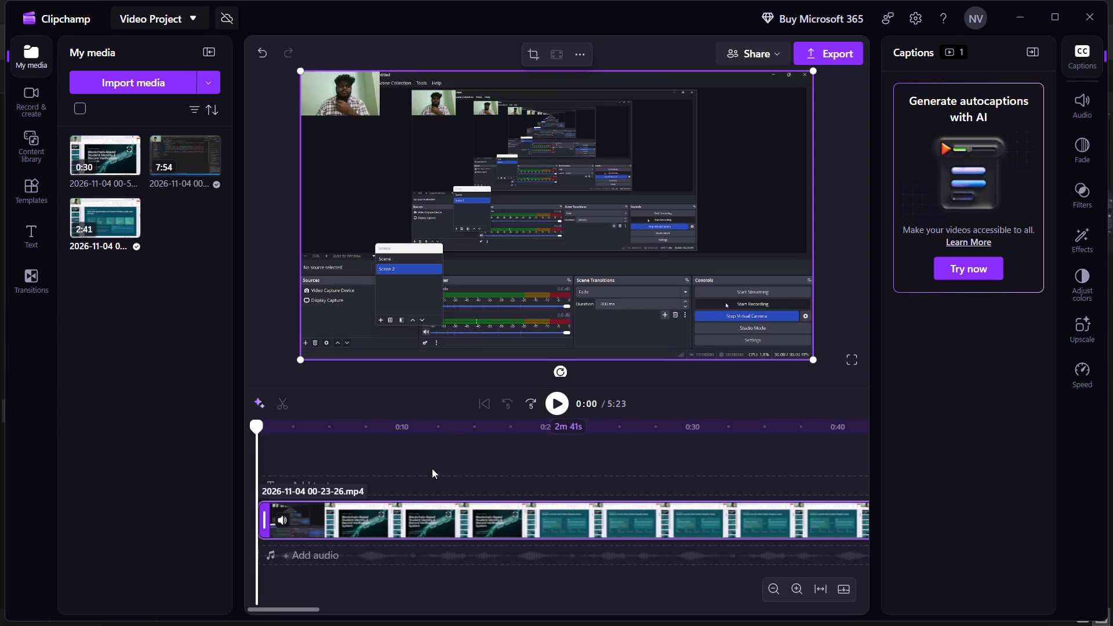
scroll(430, 468, left, 14)
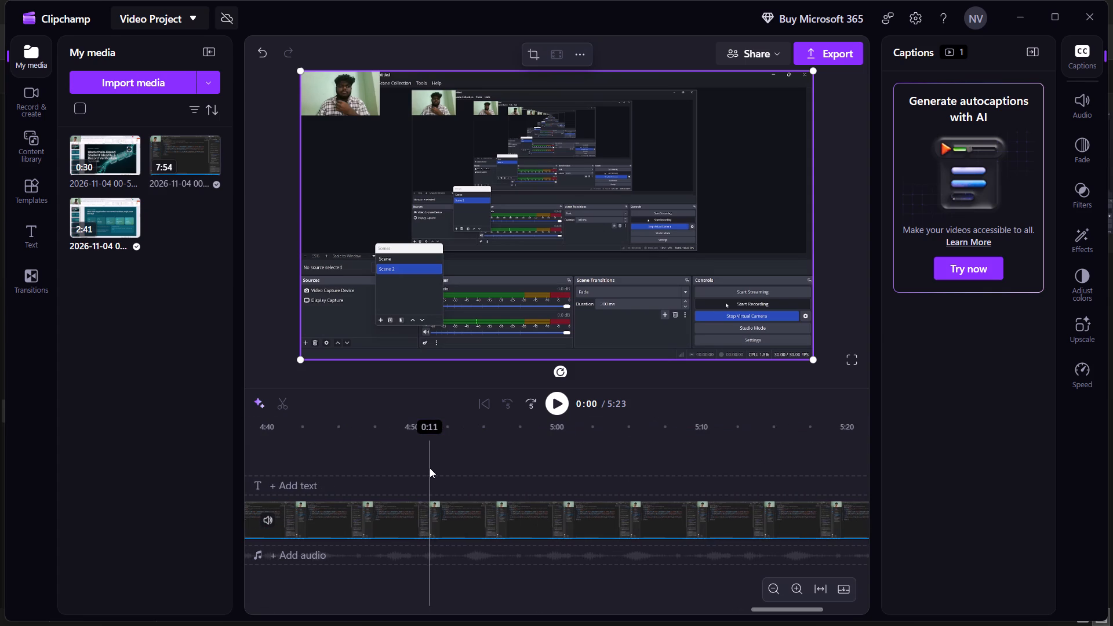
click(430, 468)
scroll(430, 468, left, 6)
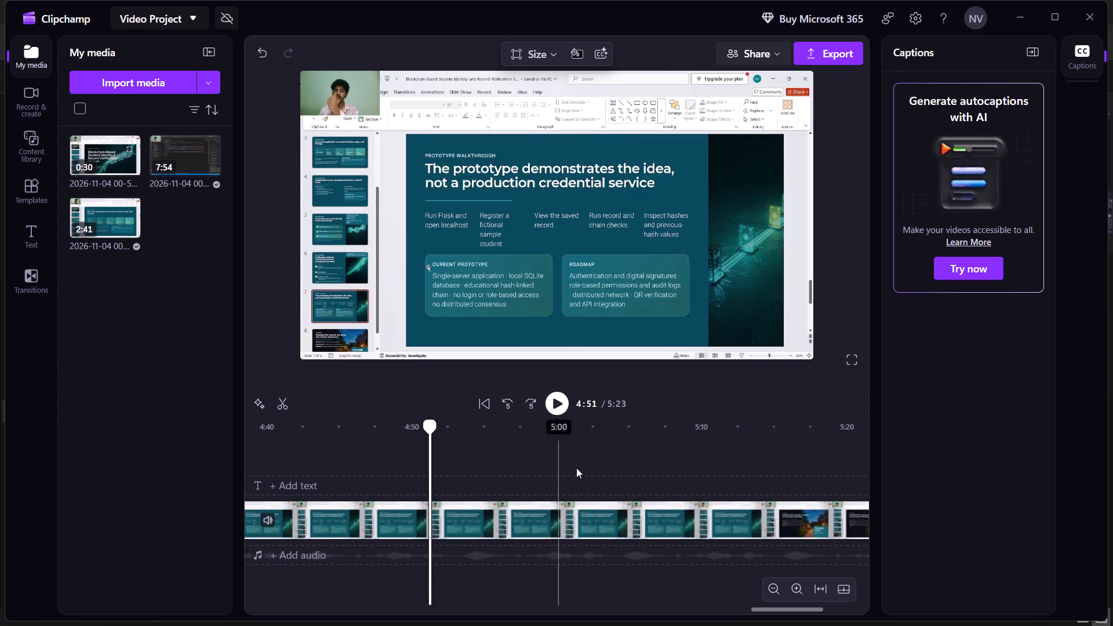
click(100, 157)
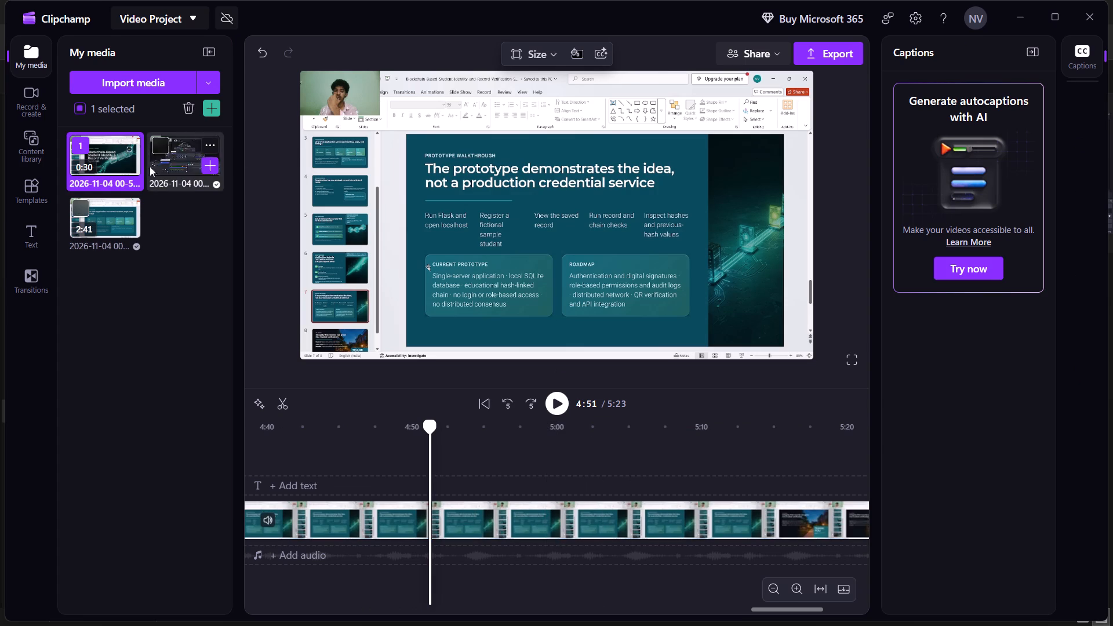
click(108, 155)
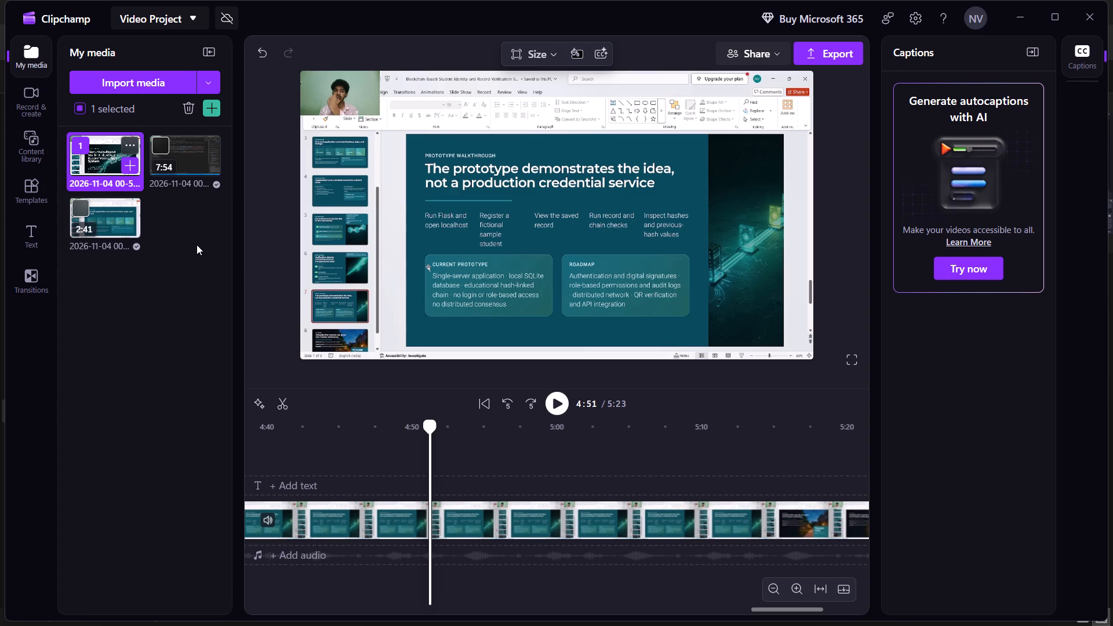
double_click(99, 155)
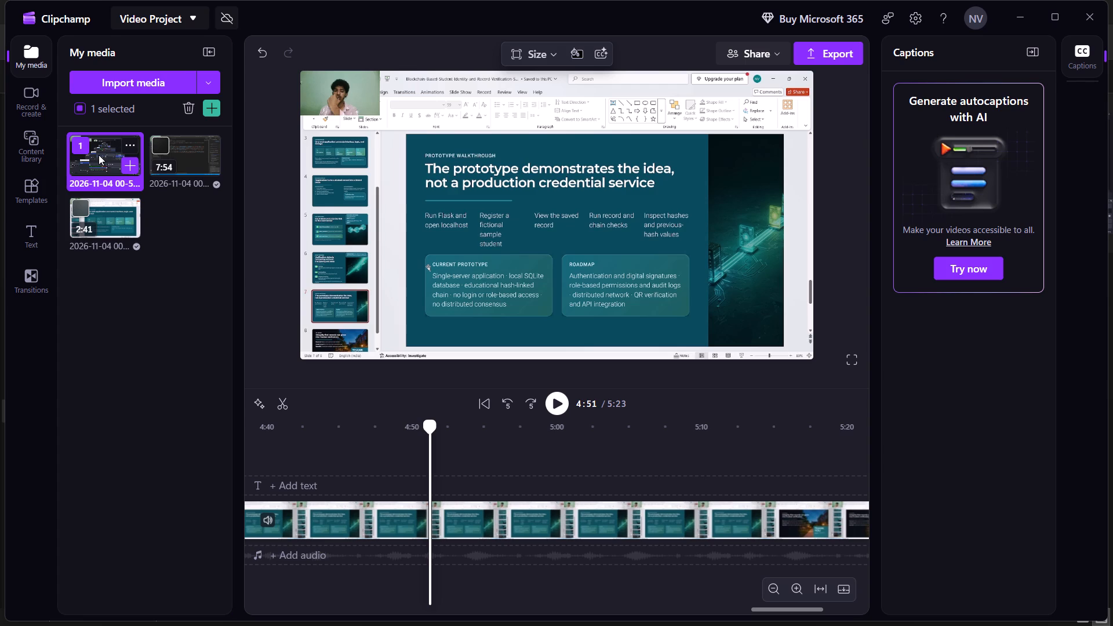
drag(103, 152, 775, 504)
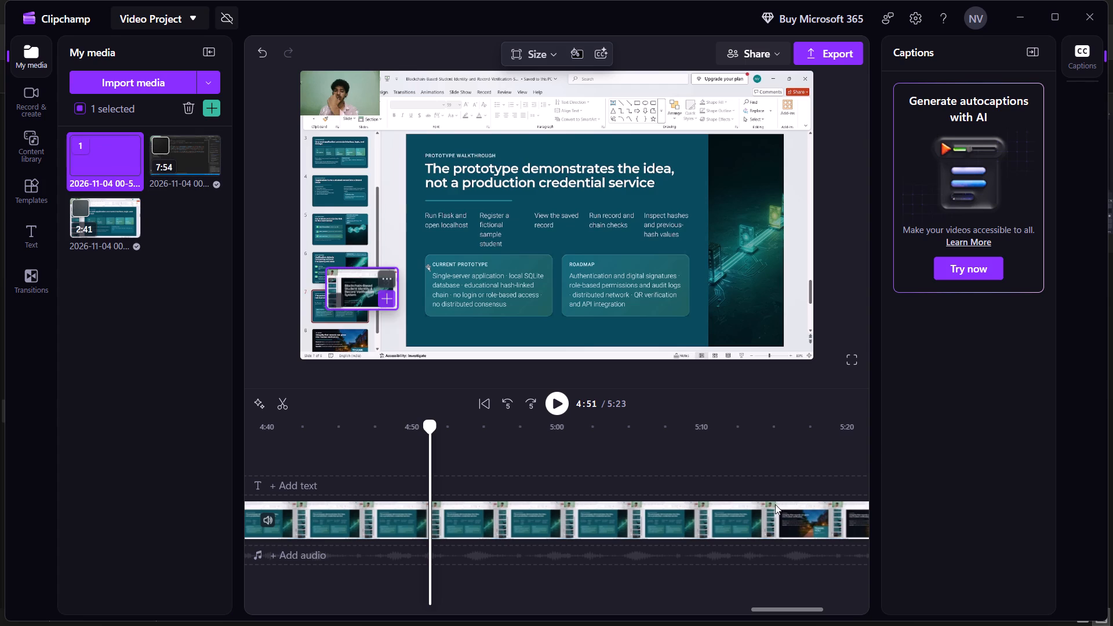
drag(775, 504, 641, 476)
scroll(641, 476, left, 5)
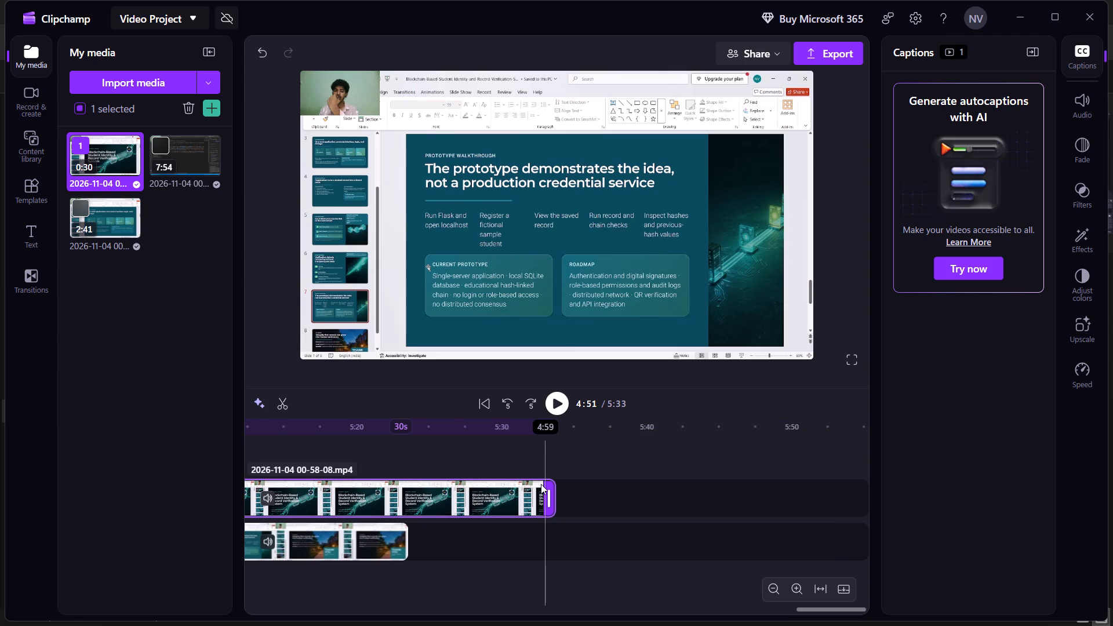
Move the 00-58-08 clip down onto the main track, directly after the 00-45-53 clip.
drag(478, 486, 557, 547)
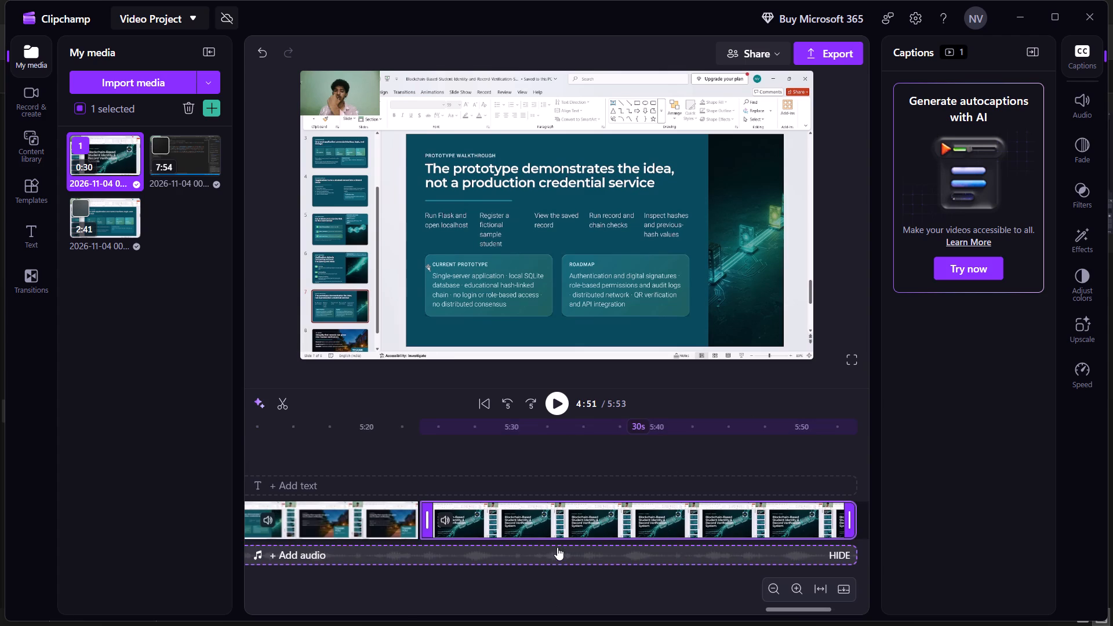
Play the timeline from 4:51 and examine the join between the 00-45-53 and 00-58-08 clips.
click(552, 405)
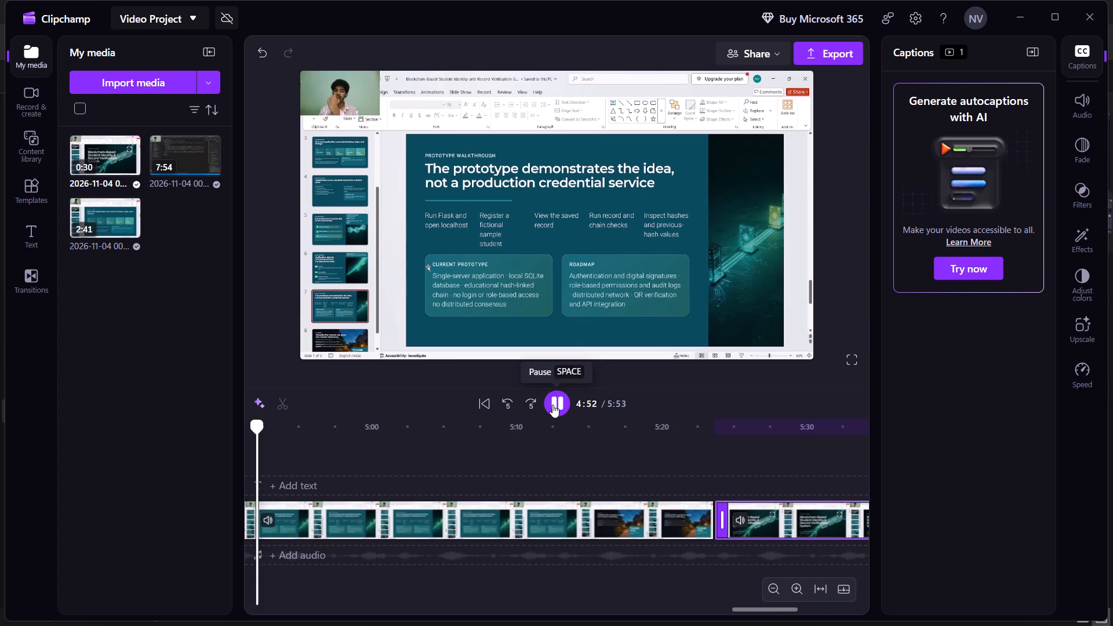
click(628, 453)
scroll(628, 453, left, 4)
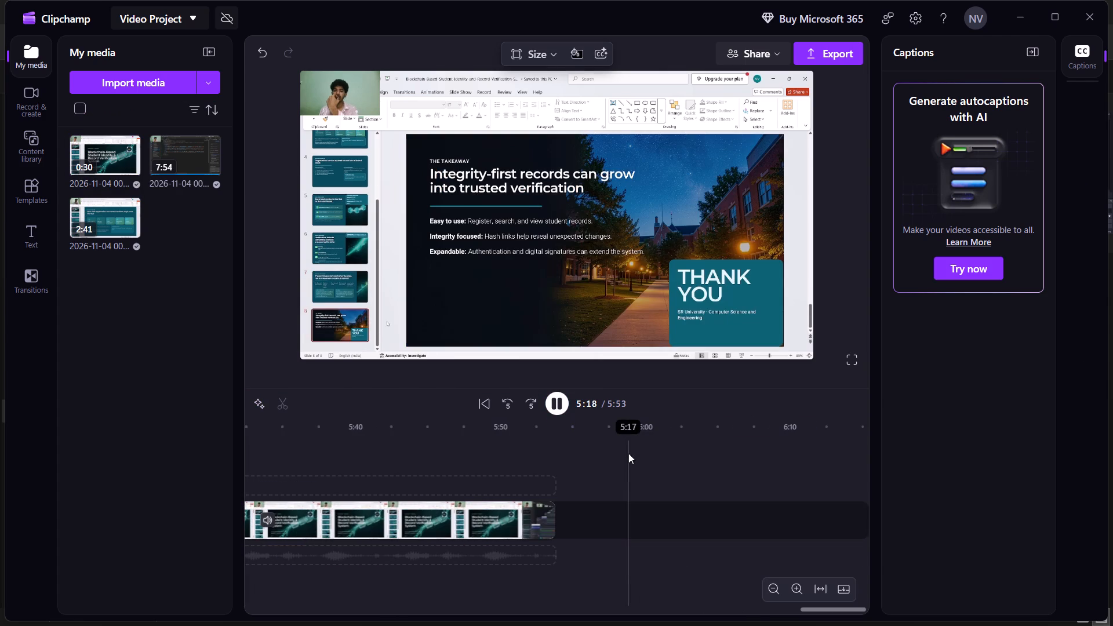
scroll(482, 468, right, 2)
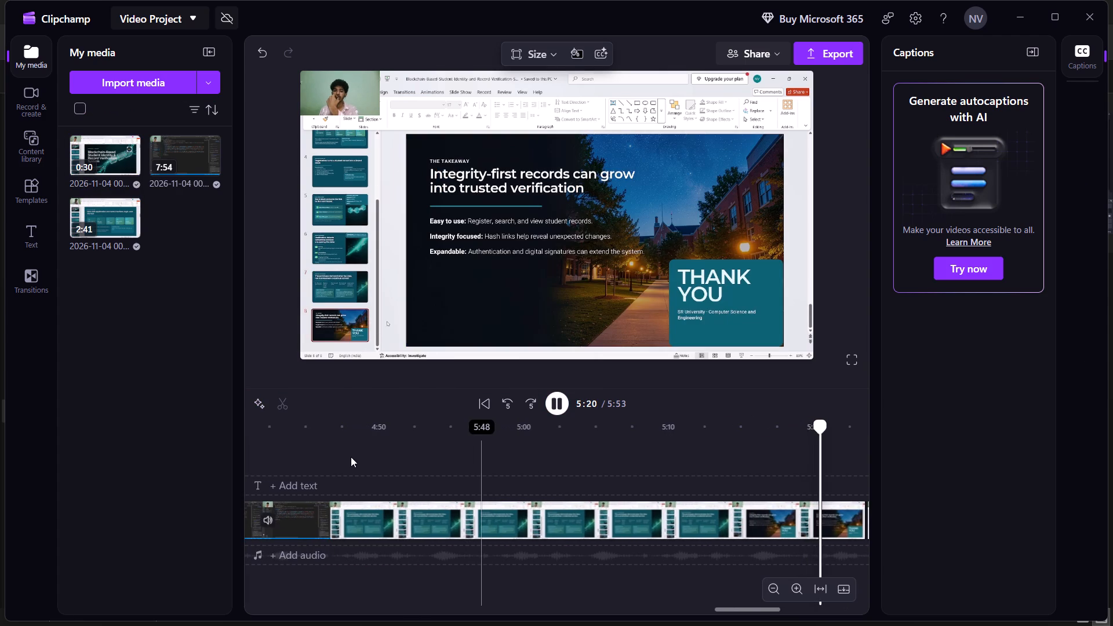
scroll(351, 457, right, 3)
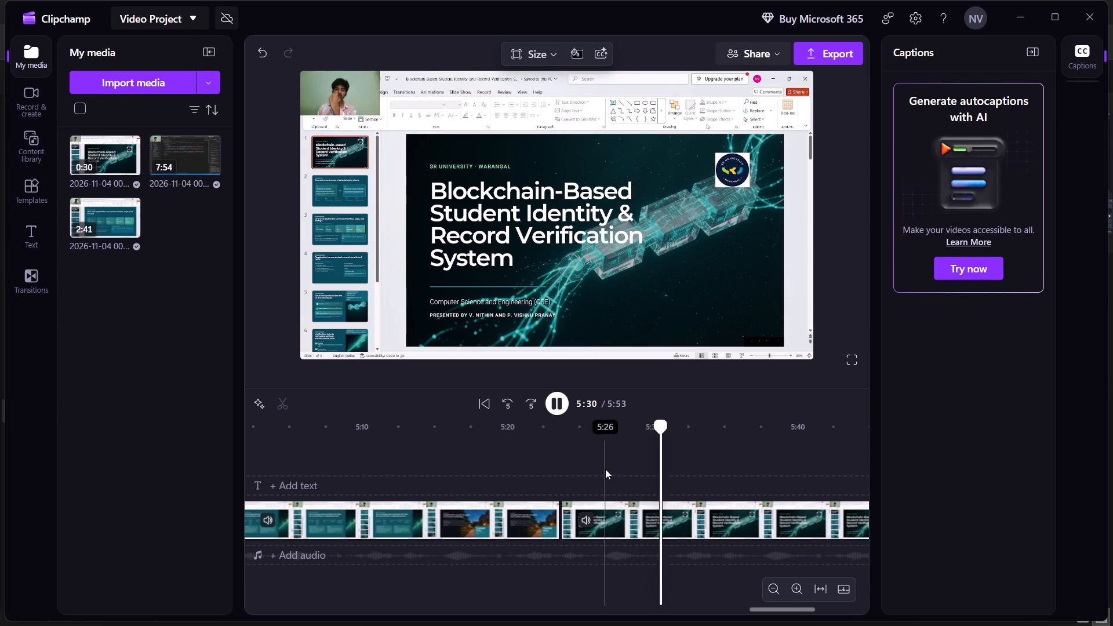
click(650, 515)
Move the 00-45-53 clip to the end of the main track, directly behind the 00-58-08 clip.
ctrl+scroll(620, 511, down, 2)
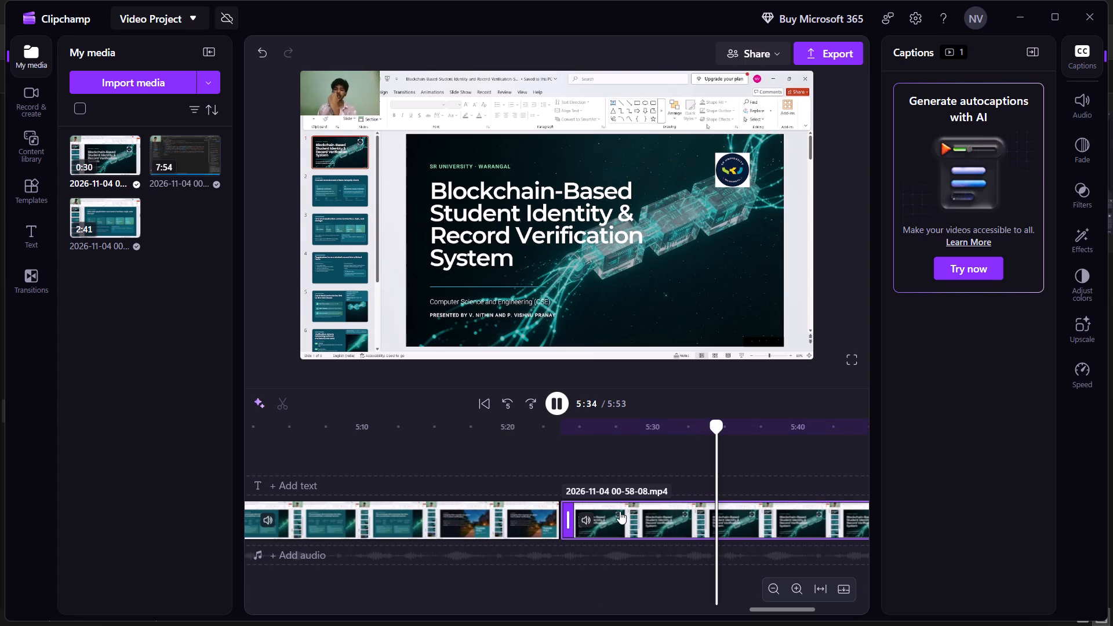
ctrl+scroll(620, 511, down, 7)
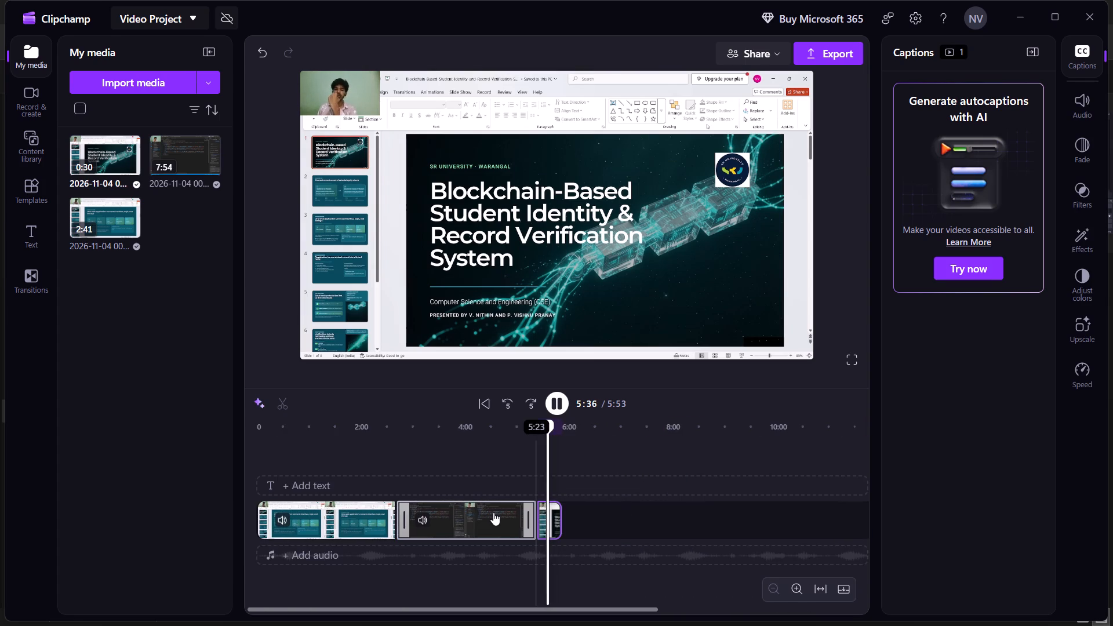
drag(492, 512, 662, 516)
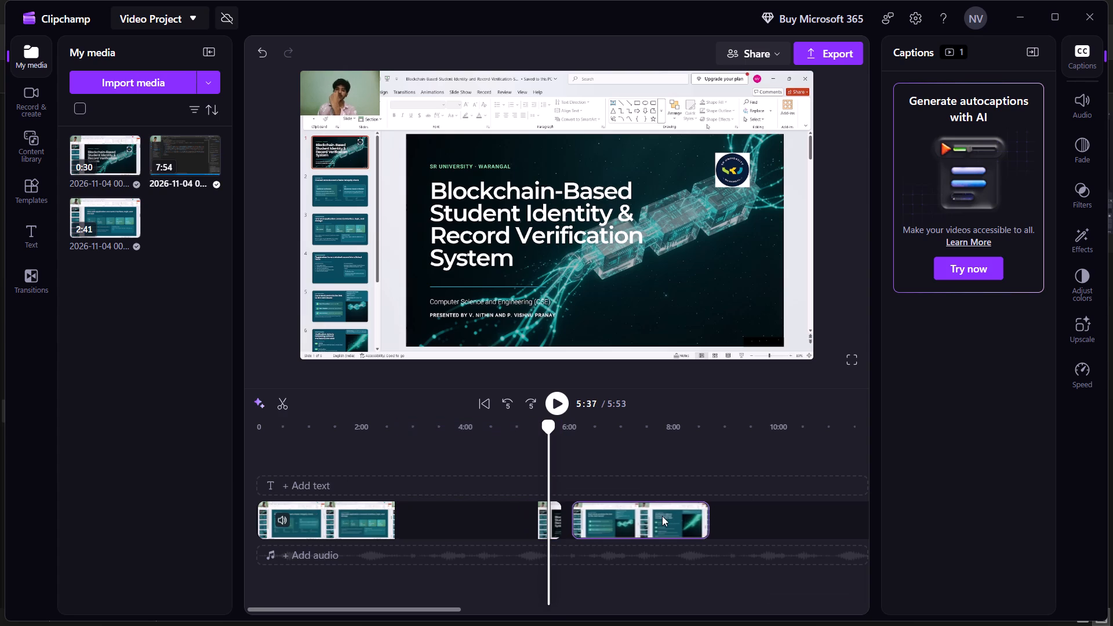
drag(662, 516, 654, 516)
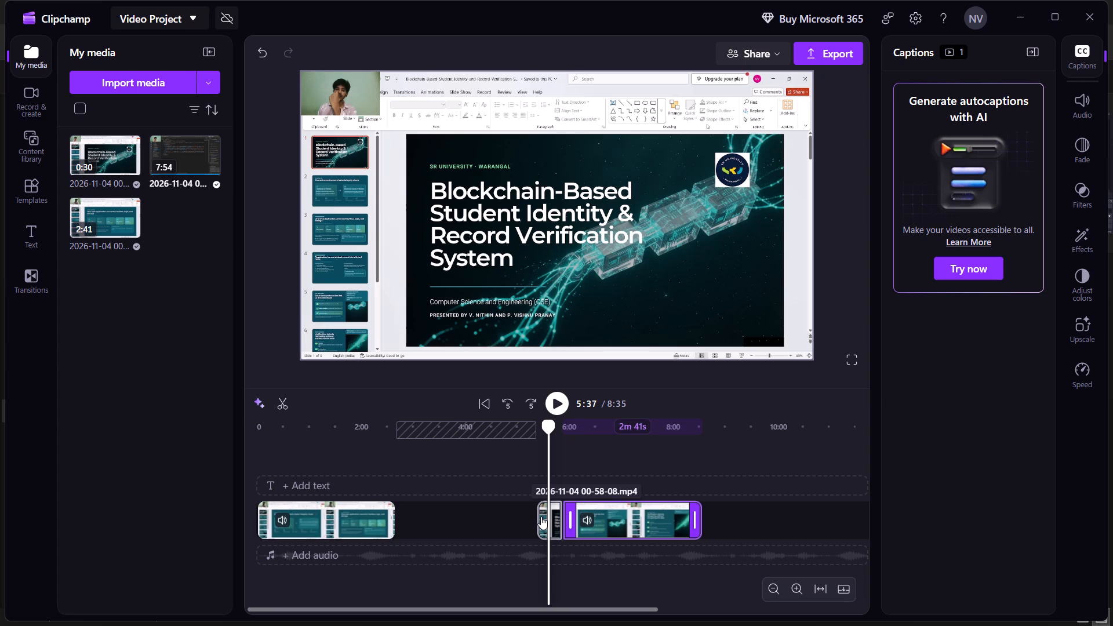
Delete the 00-58-08 clip from the timeline and close the gap between the two remaining clips.
click(541, 516)
key(Delete)
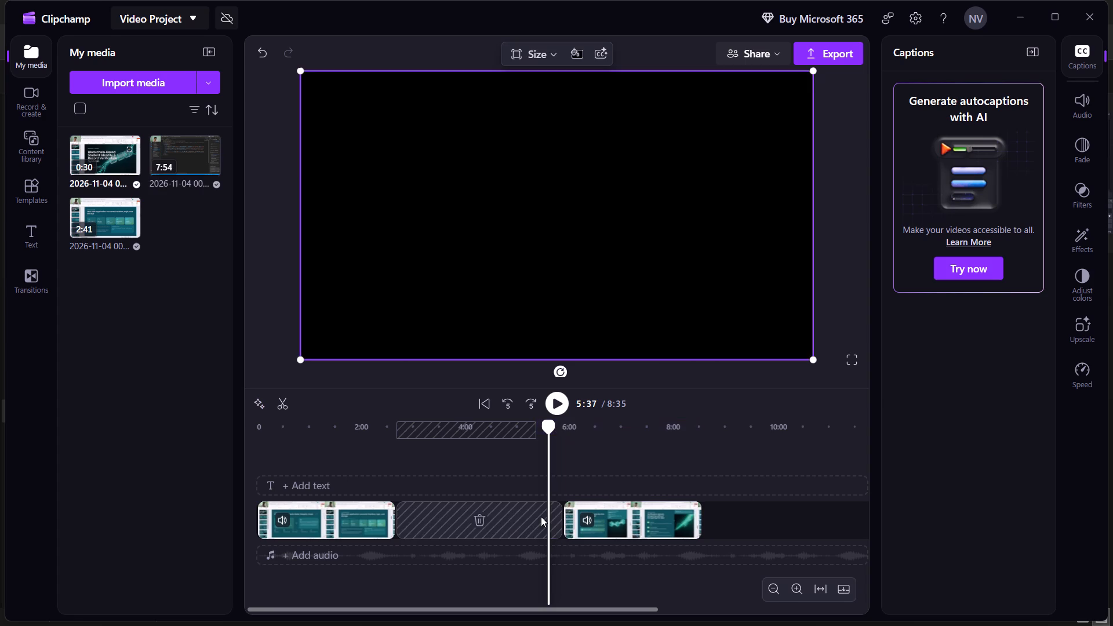
click(474, 520)
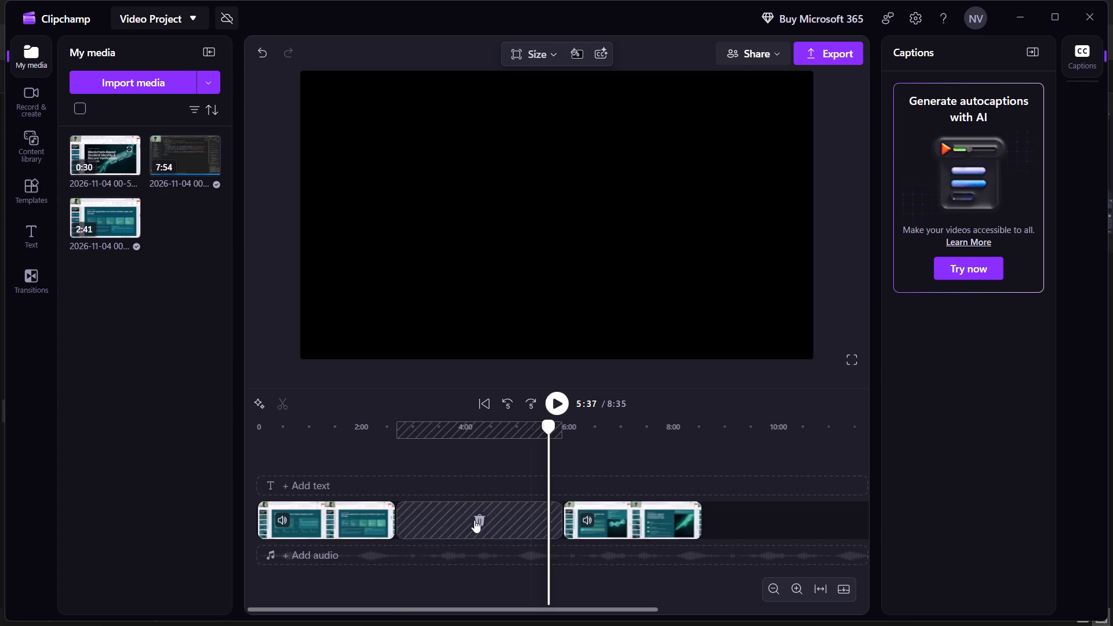
Go to the start of the timeline and examine the opening of the 00-23-26 clip and the clip order.
click(365, 507)
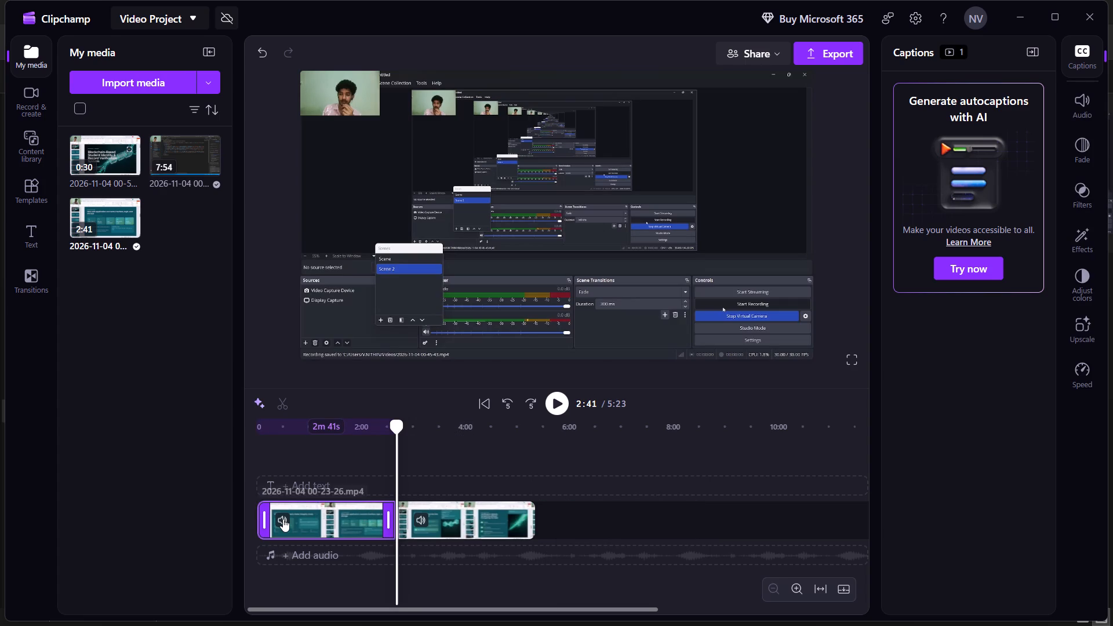
click(259, 467)
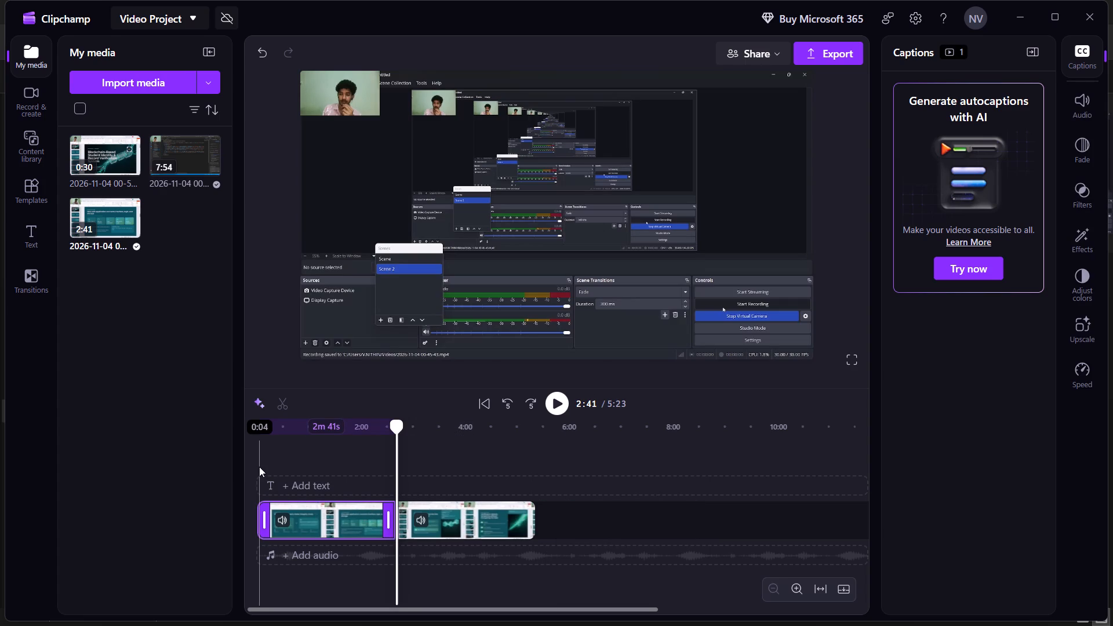
ctrl+scroll(294, 504, up, 1)
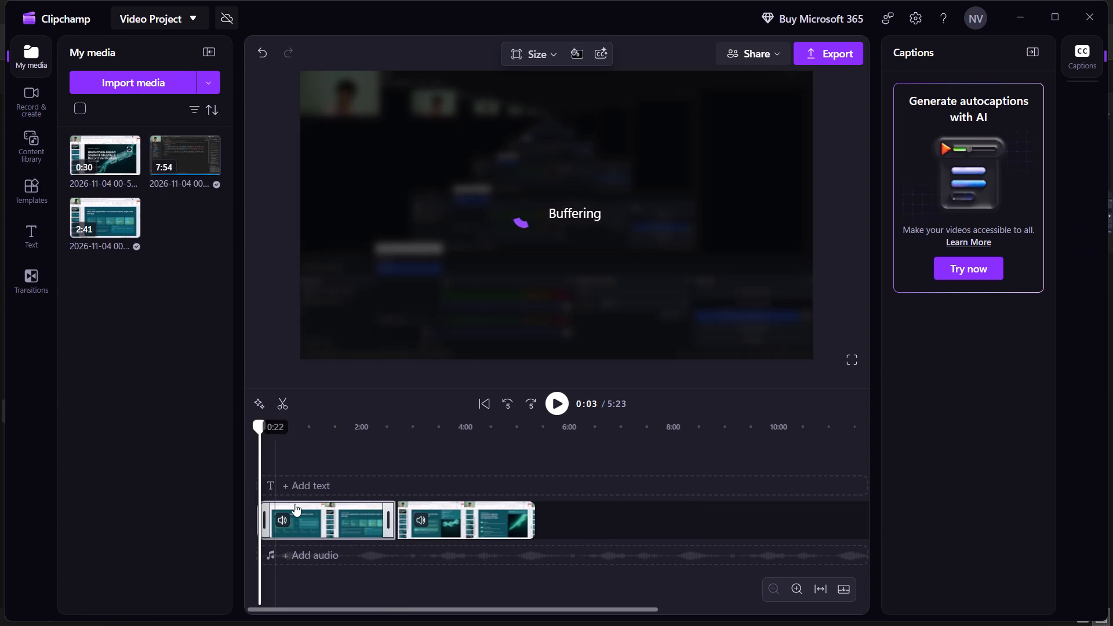
ctrl+scroll(294, 504, up, 5)
scroll(294, 504, right, 9)
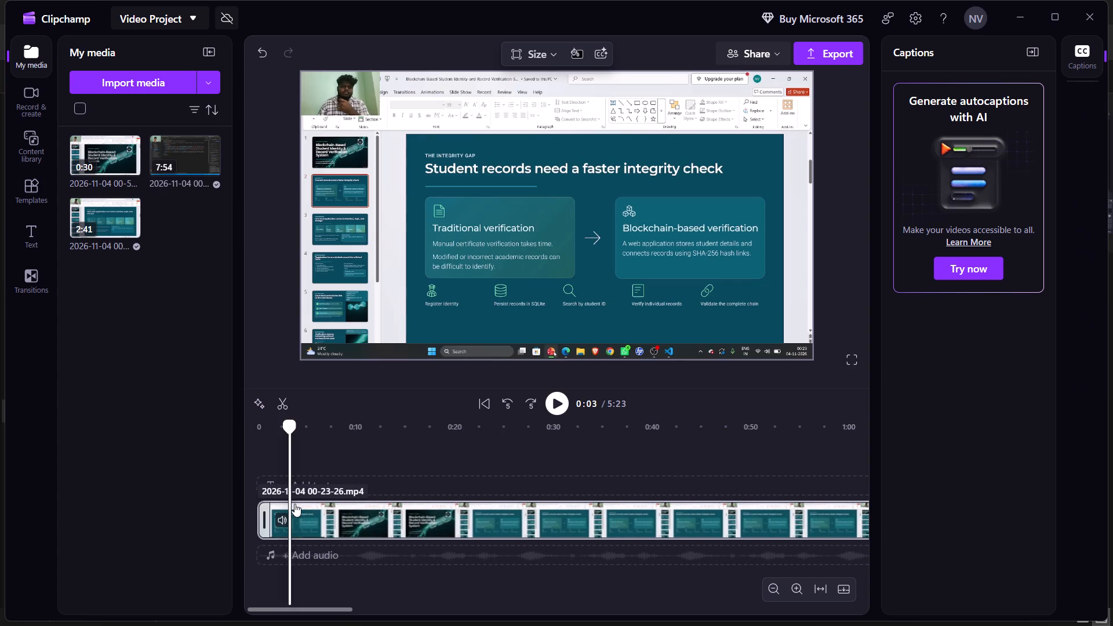
ctrl+scroll(294, 504, up, 7)
scroll(294, 504, right, 7)
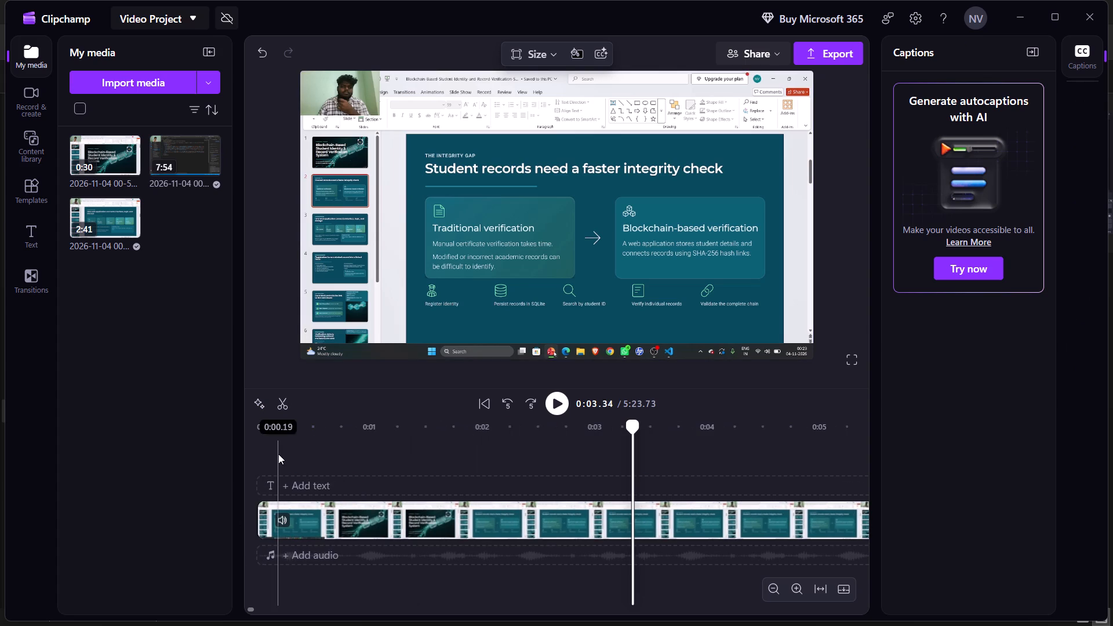
click(260, 432)
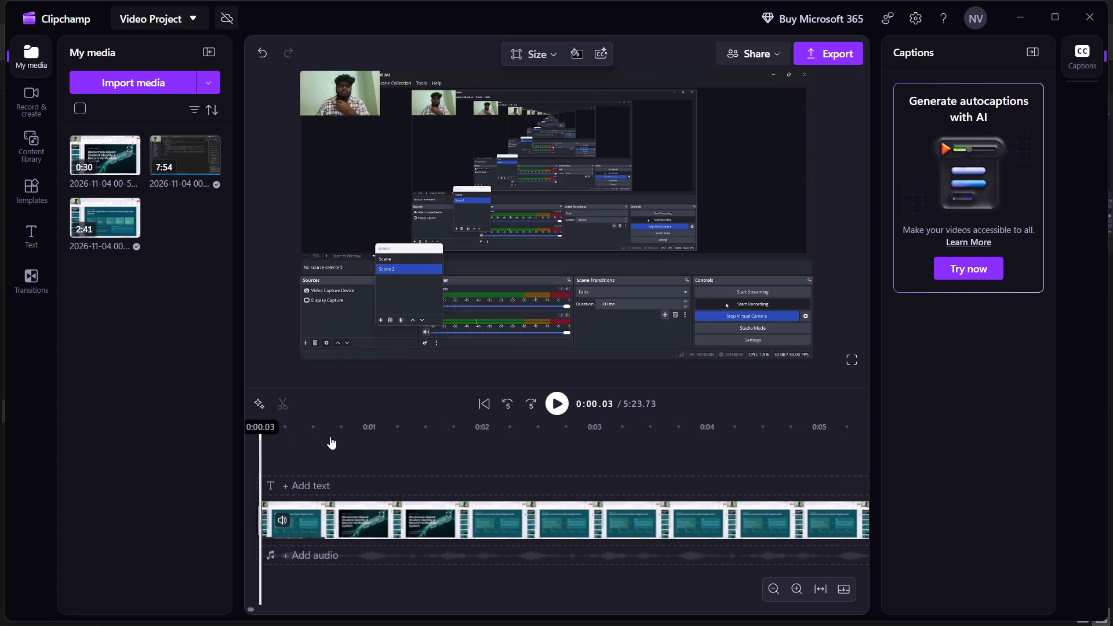
scroll(436, 474, left, 7)
ctrl+scroll(436, 474, down, 4)
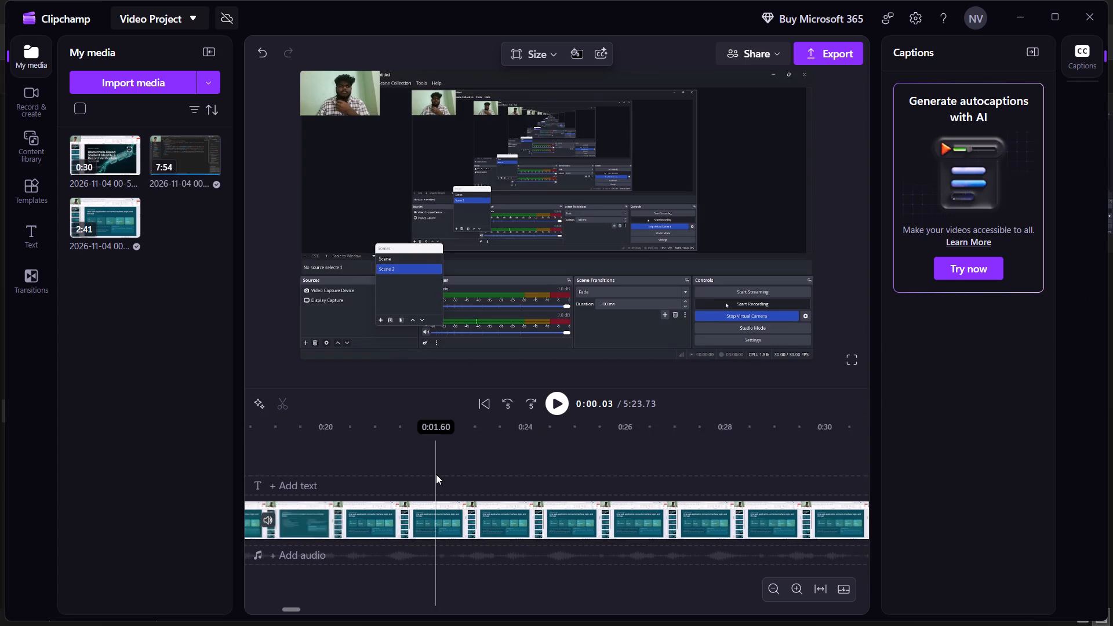
ctrl+scroll(436, 474, down, 3)
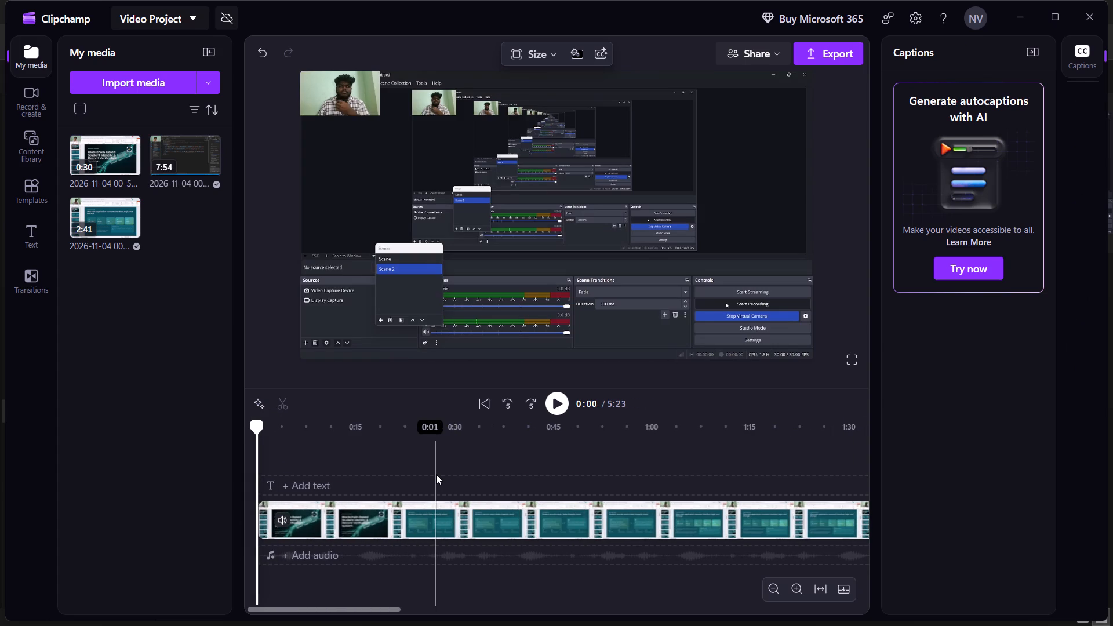
ctrl+scroll(436, 474, down, 3)
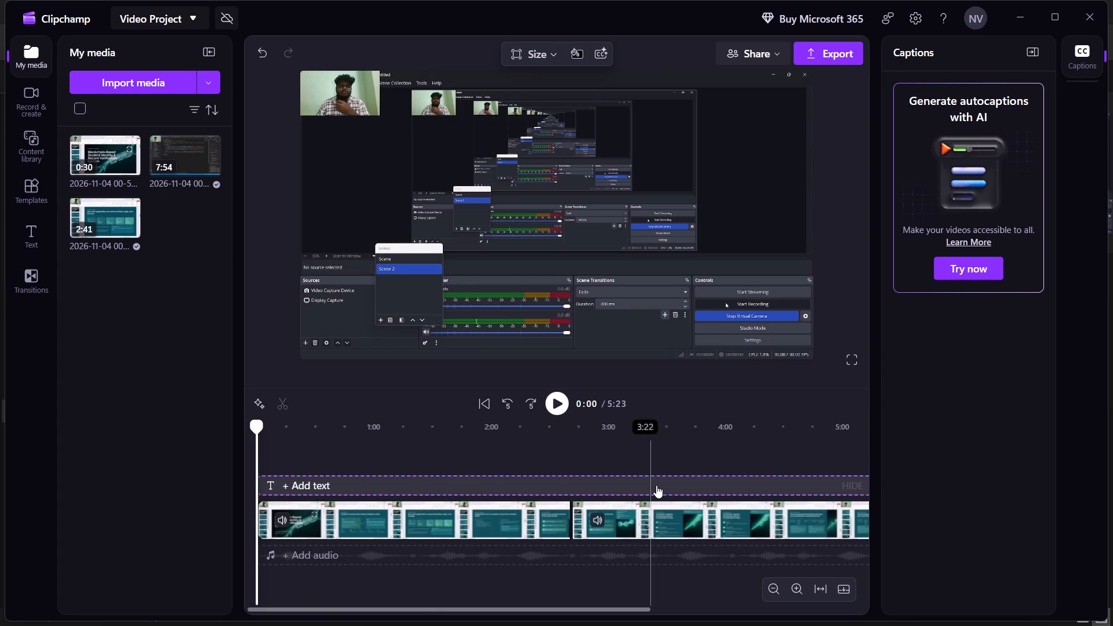
scroll(656, 483, left, 2)
scroll(656, 483, right, 2)
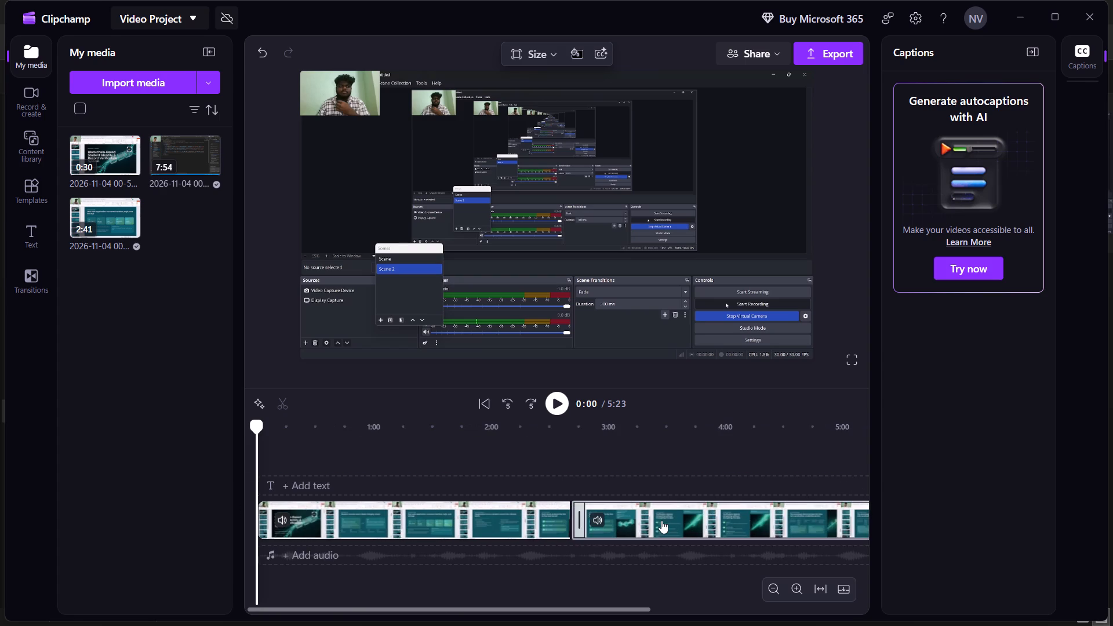
click(660, 519)
key(Delete)
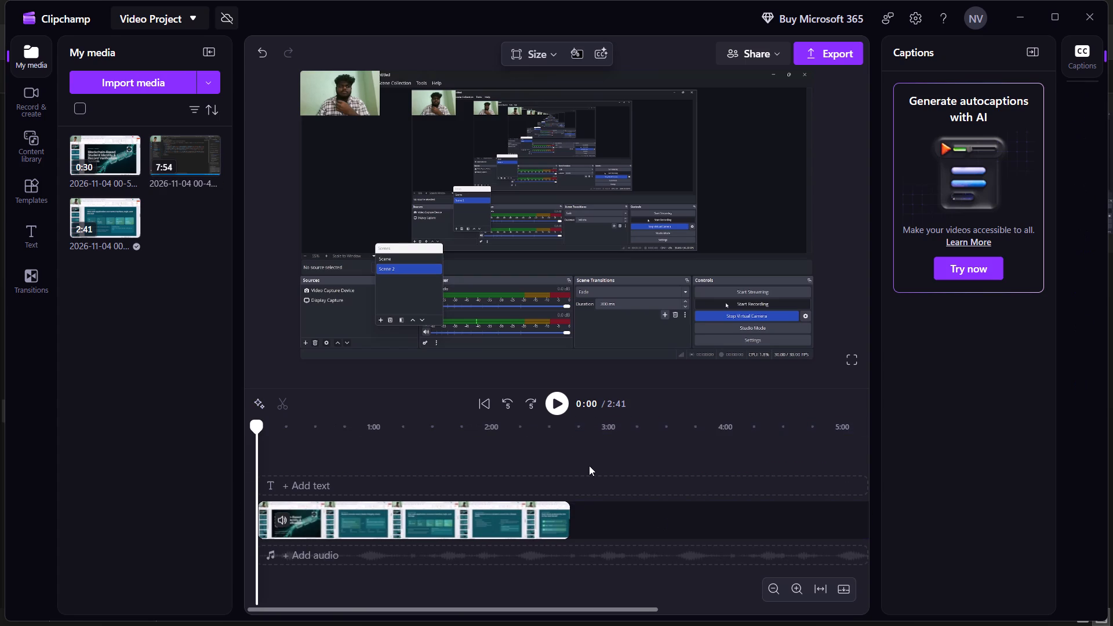
drag(184, 161, 595, 518)
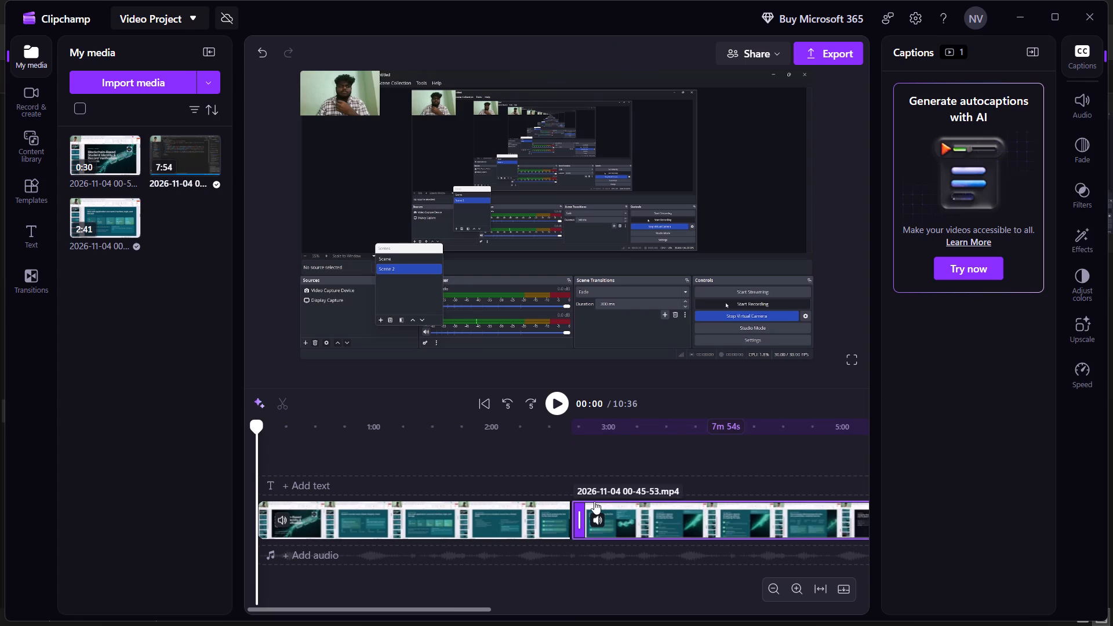
Play the opening, split the 00-23-26 clip at 00:08, delete its first piece and remove the gap left at the start.
key(space)
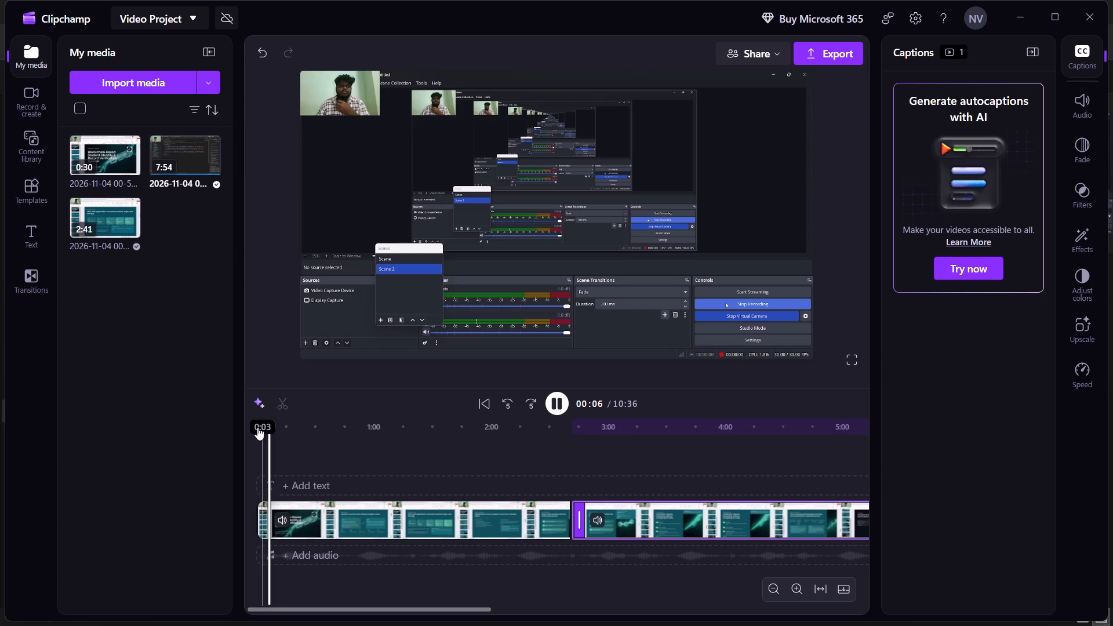
key(space)
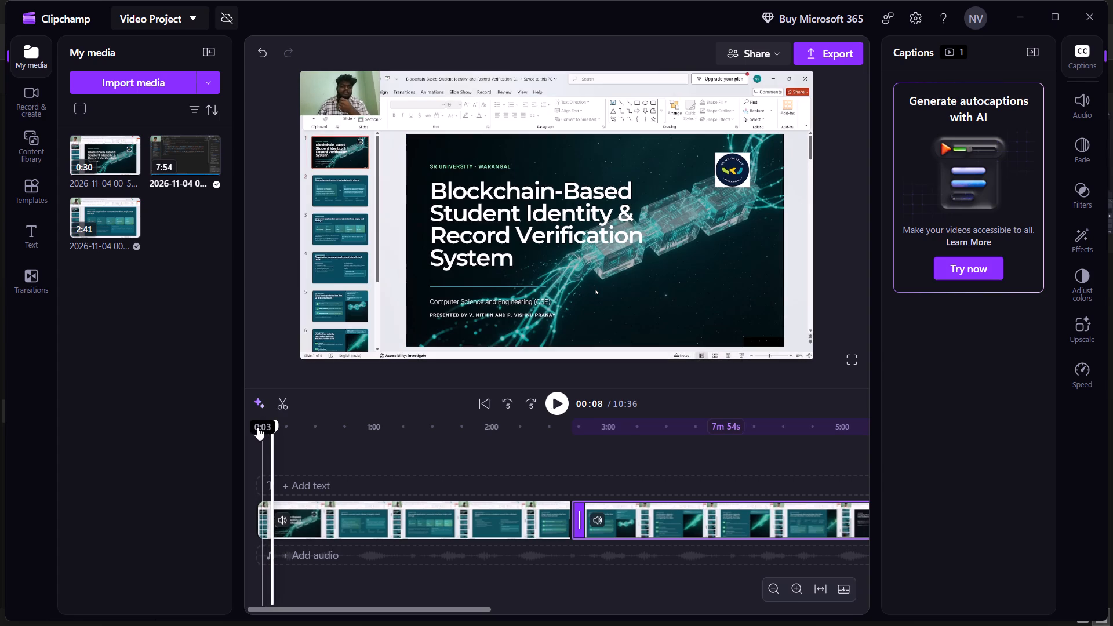
click(285, 401)
click(264, 511)
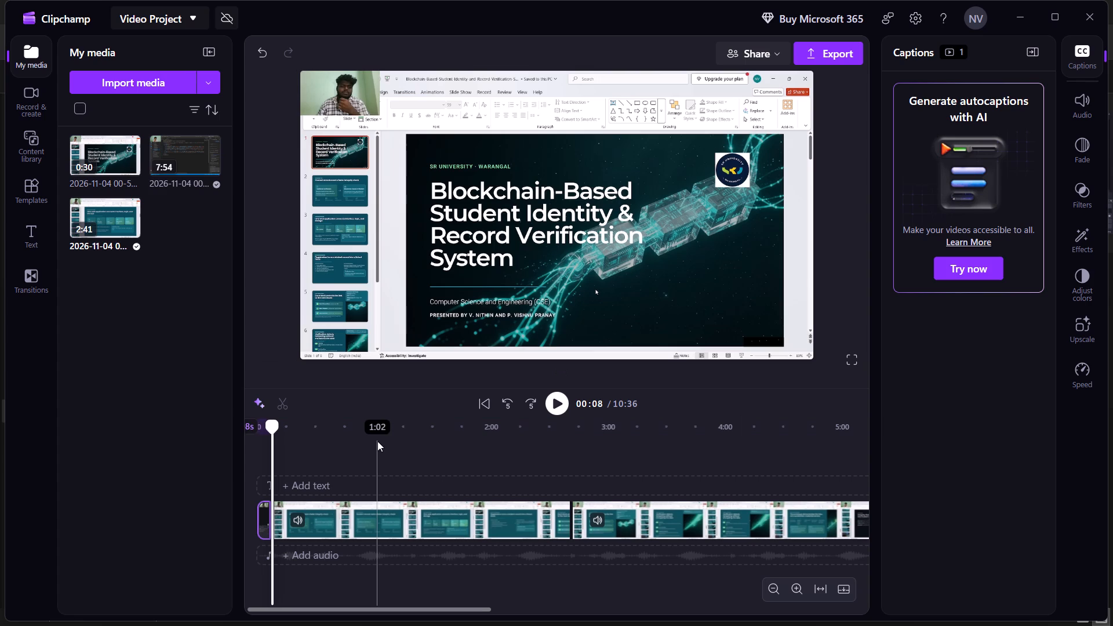
key(Delete)
click(265, 518)
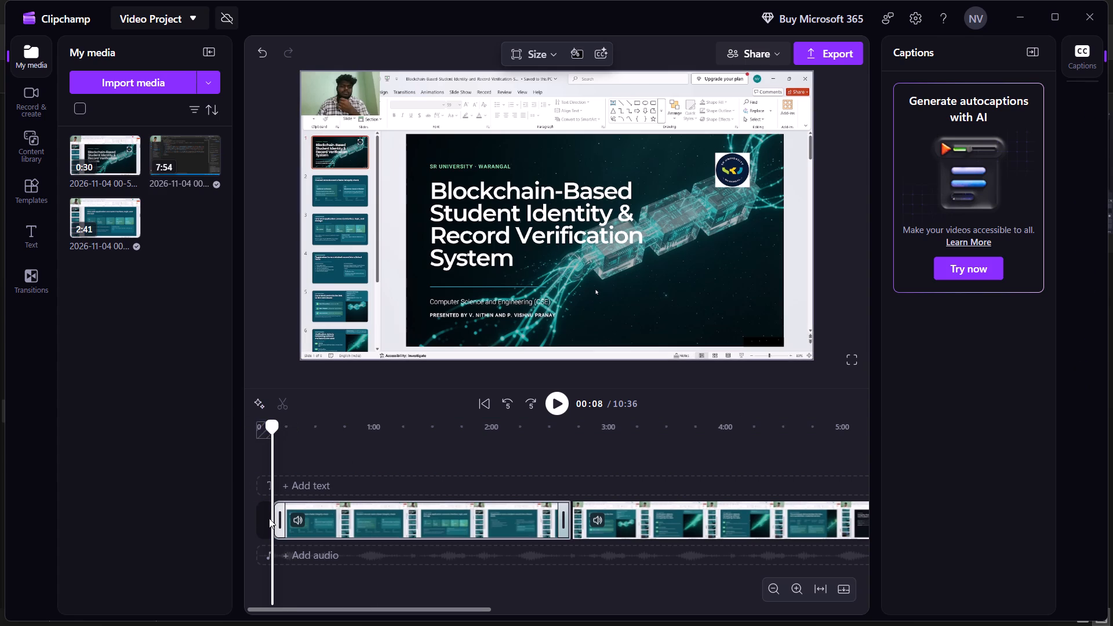
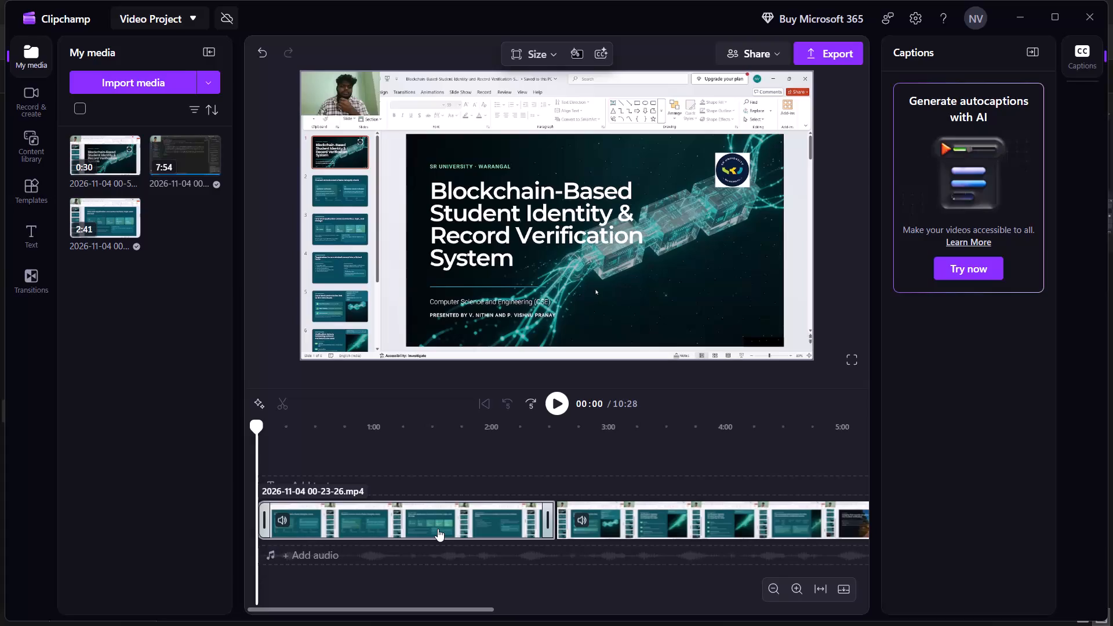
Split the 00-45-53 clip at 02:38, delete its short opening piece and close the gap after the 00-23-26 clip.
click(560, 434)
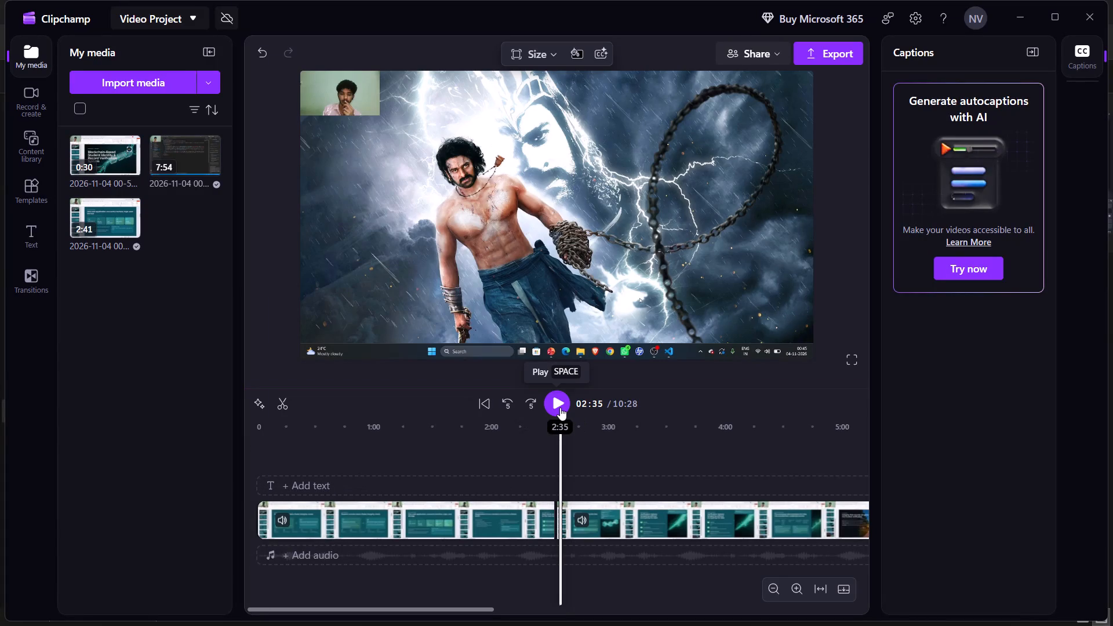
click(560, 407)
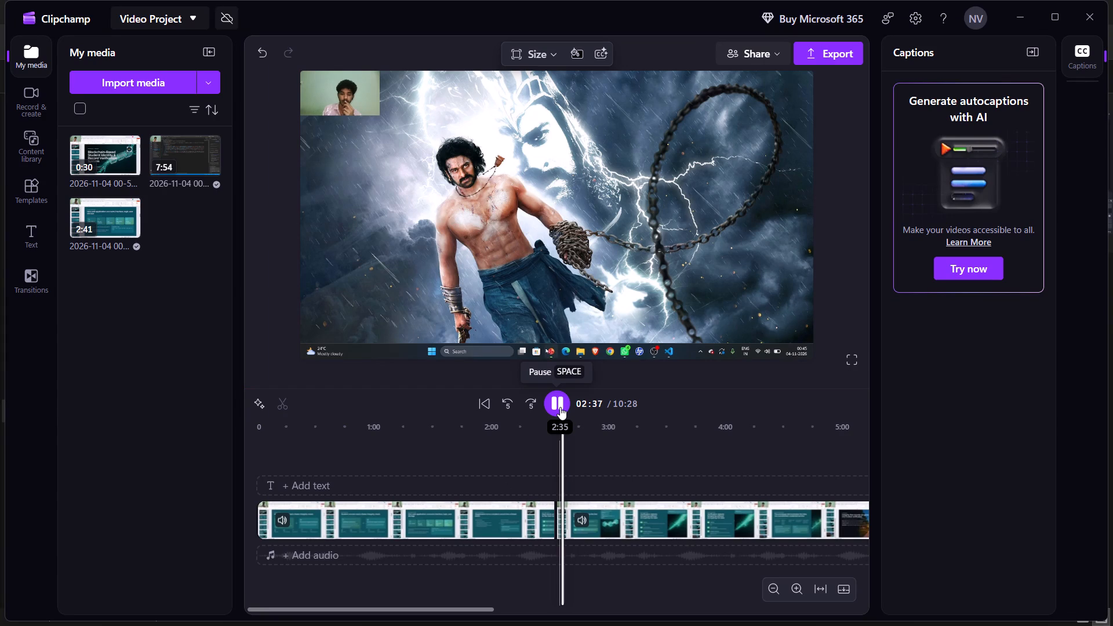
click(560, 407)
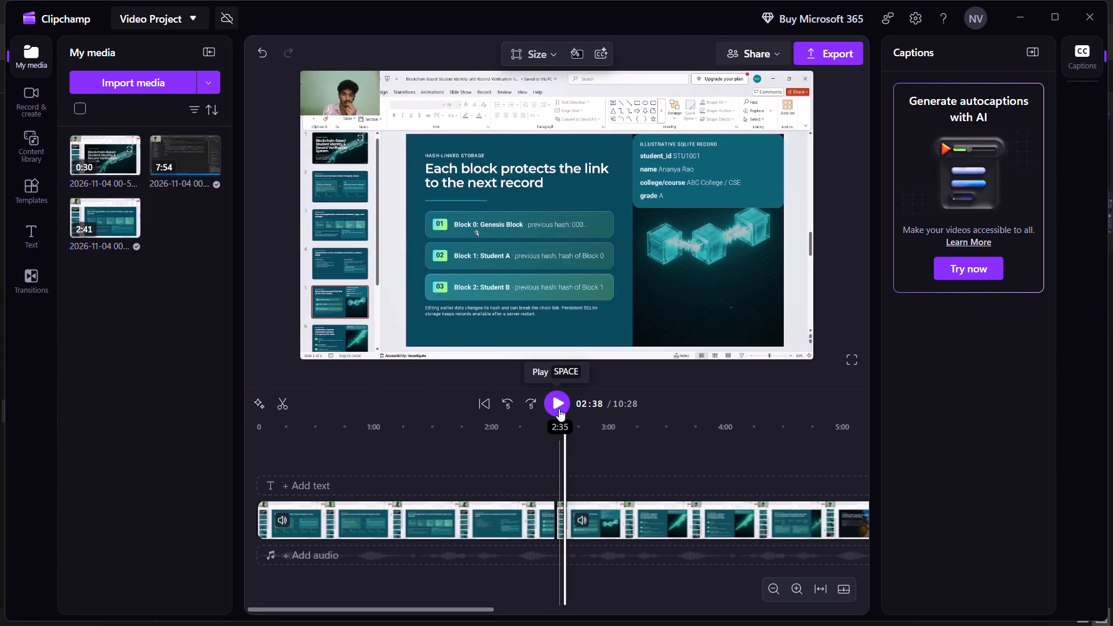
click(281, 403)
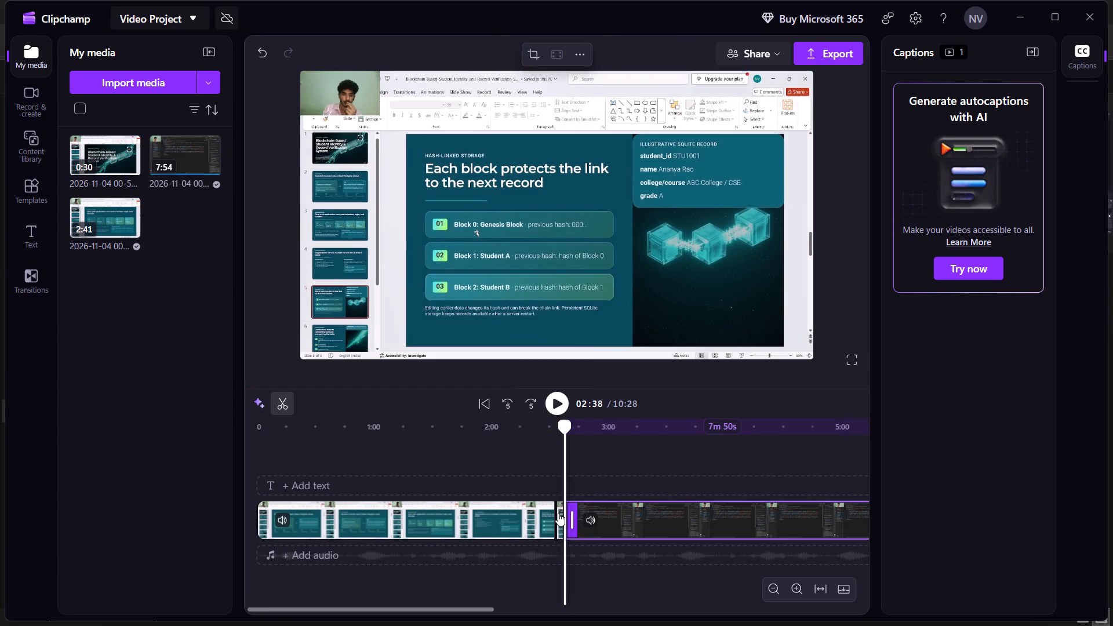
click(560, 518)
key(Delete)
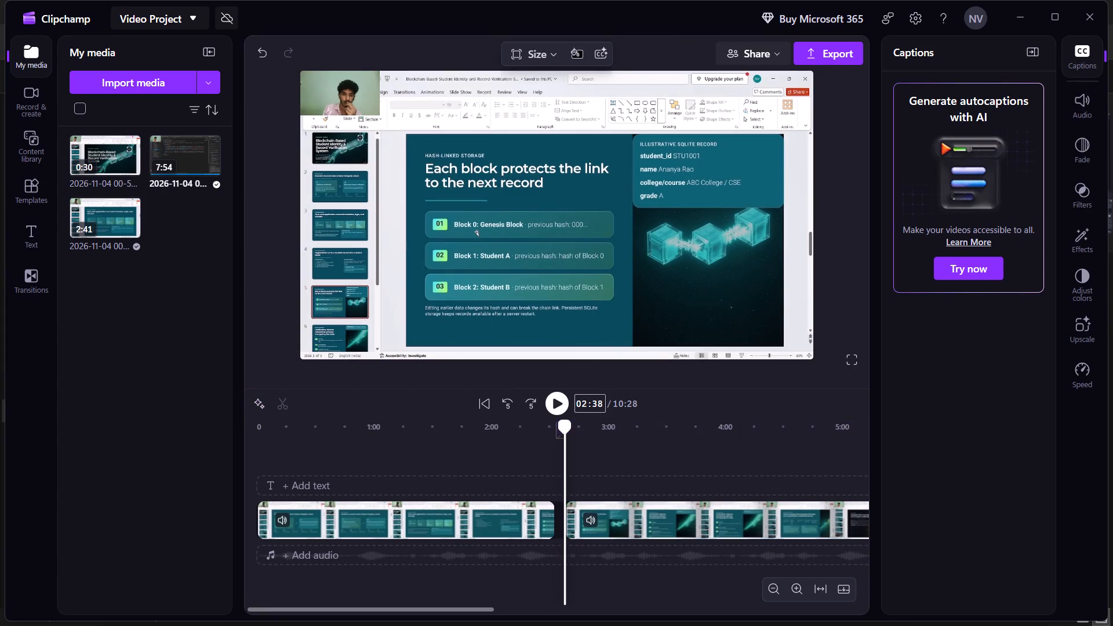
drag(610, 519, 601, 520)
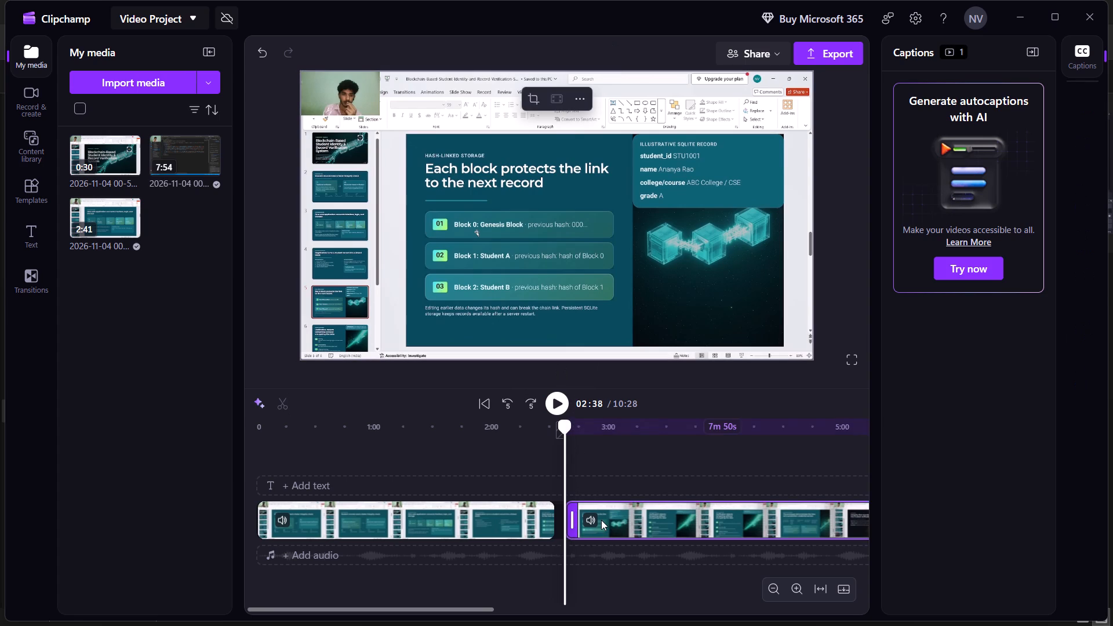
drag(601, 520, 600, 520)
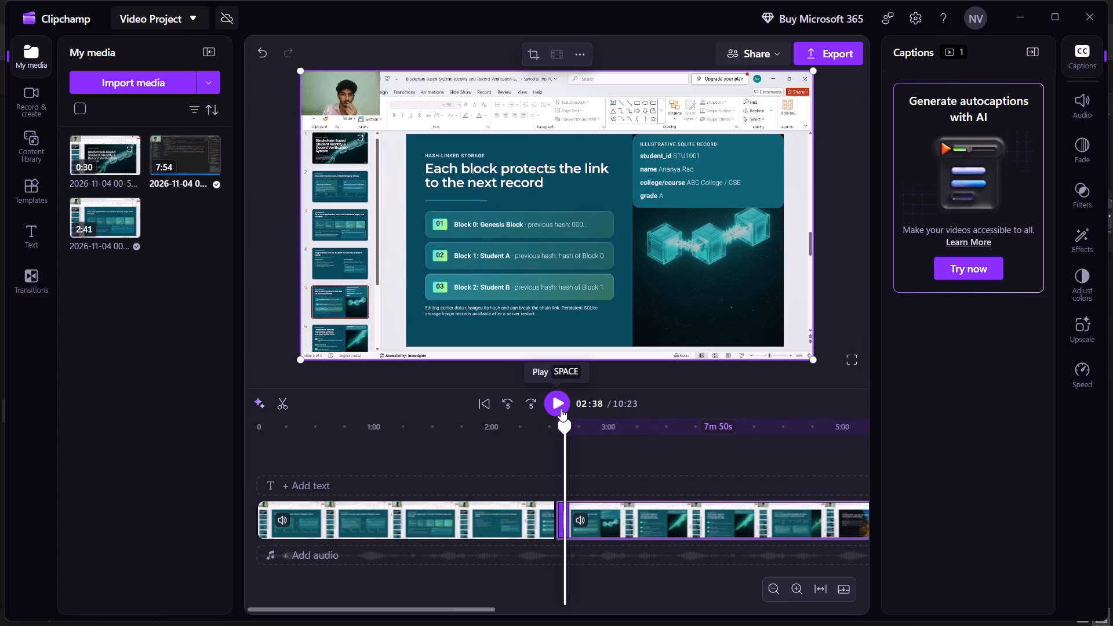
Play the joined footage, check its ending, split the 00-45-53 clip at 10:21 and delete the leftover final piece.
click(561, 409)
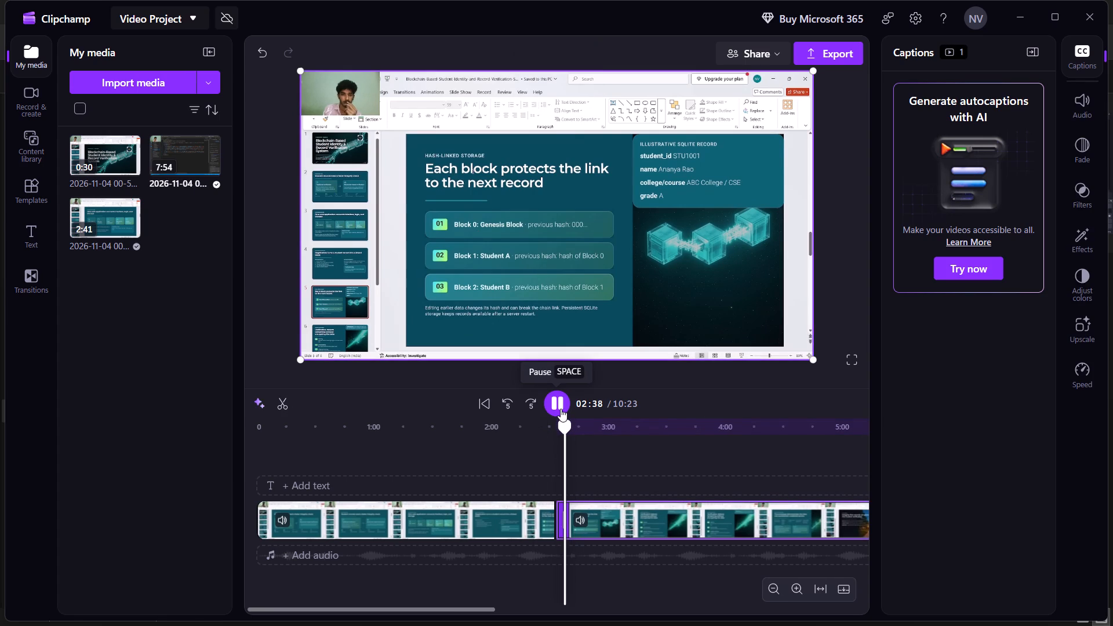
scroll(645, 475, left, 1)
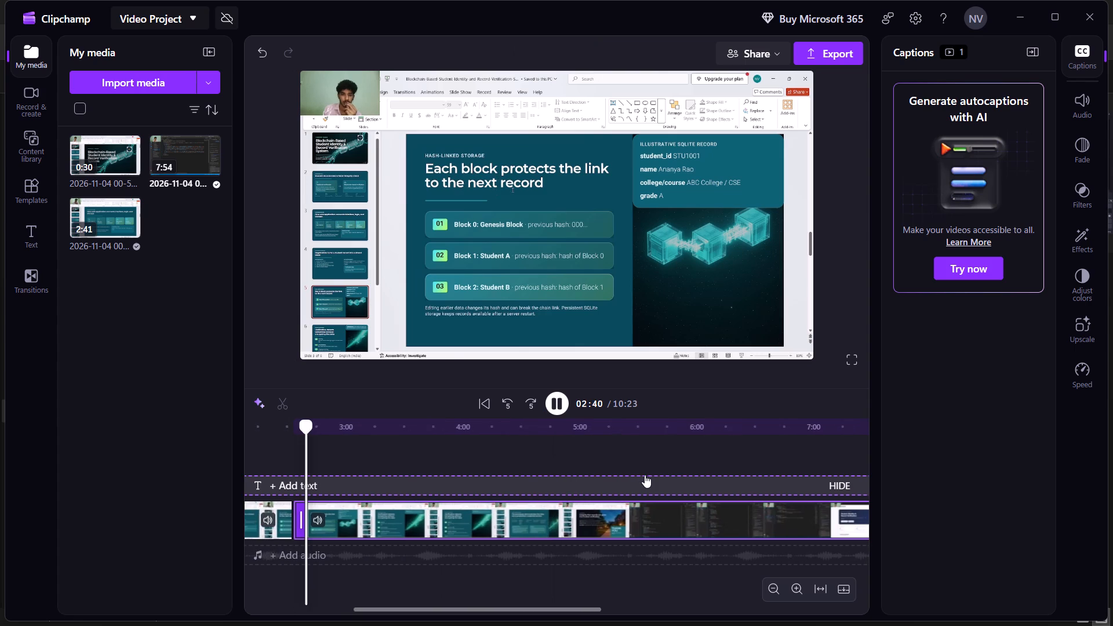
click(660, 425)
scroll(691, 450, left, 3)
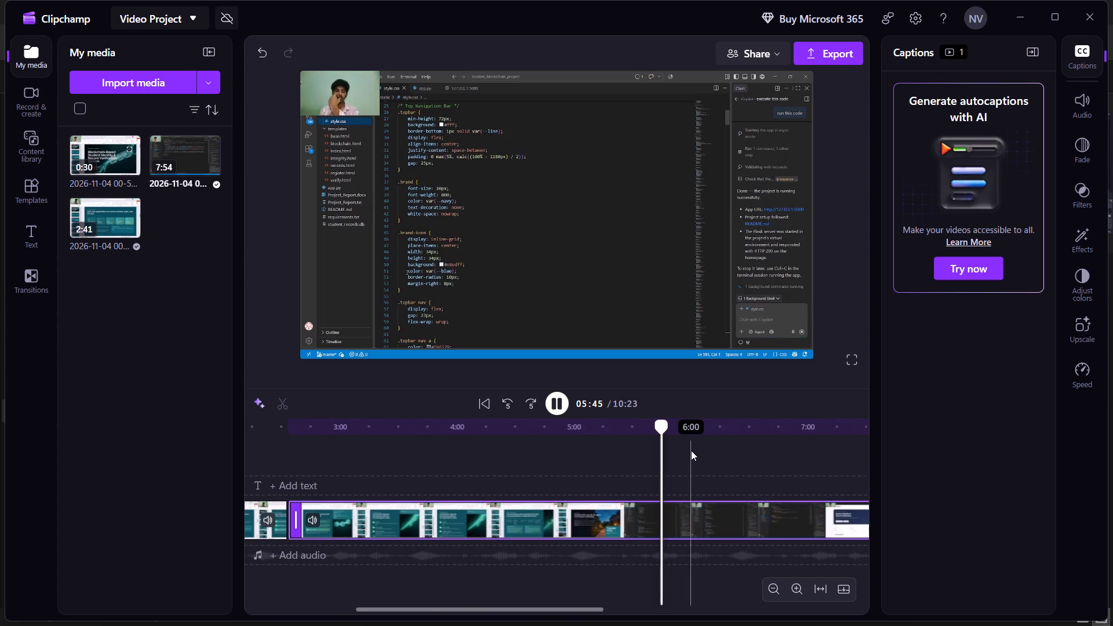
click(523, 442)
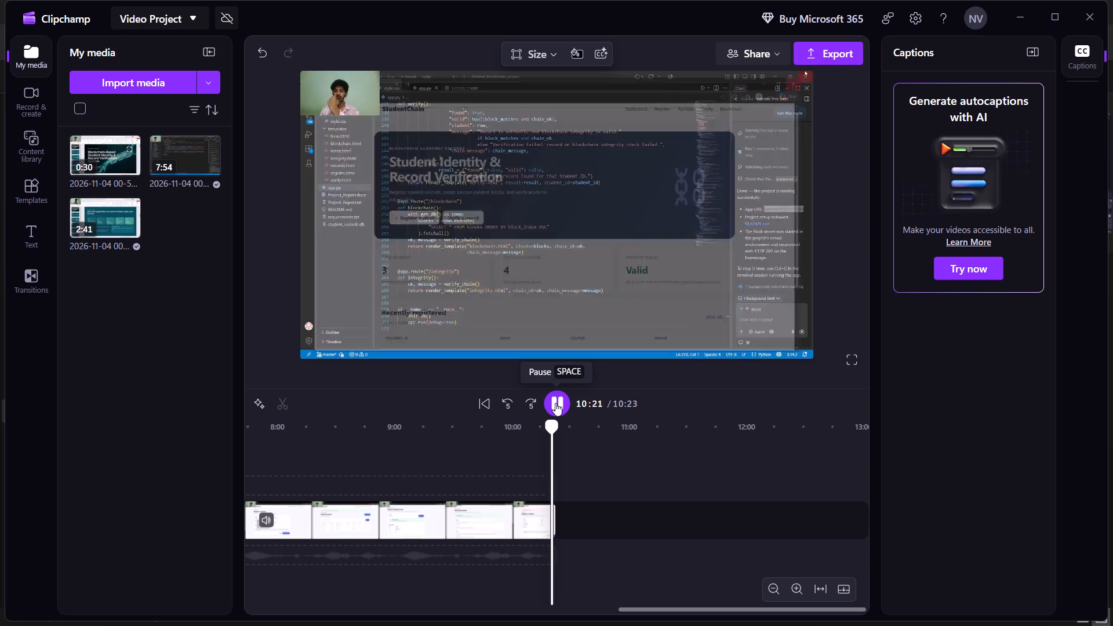
scroll(450, 497, right, 14)
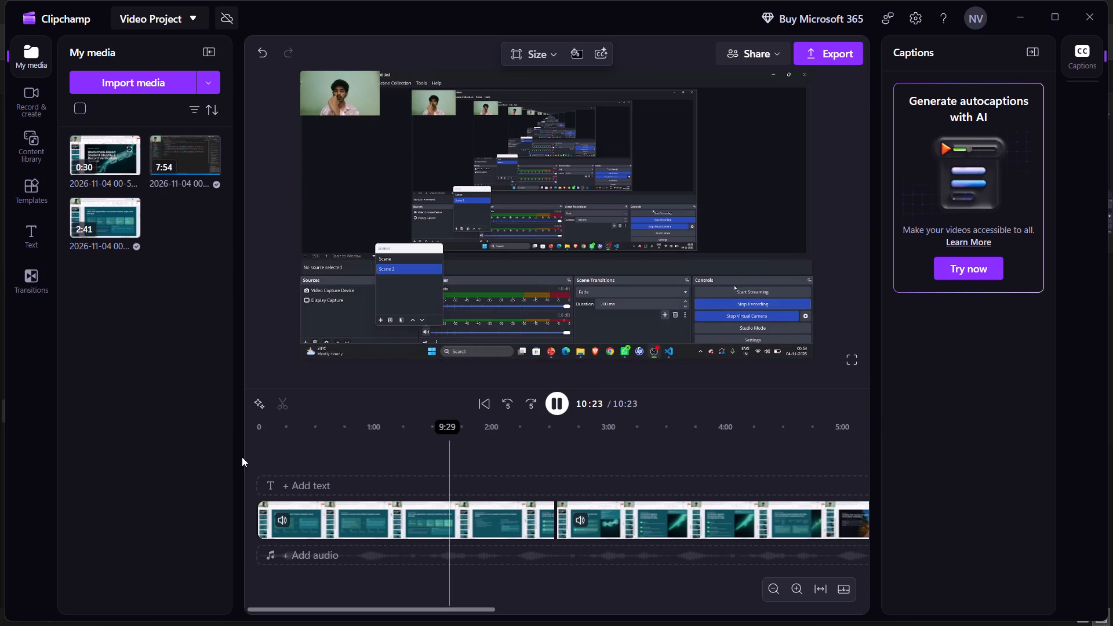
scroll(452, 482, left, 5)
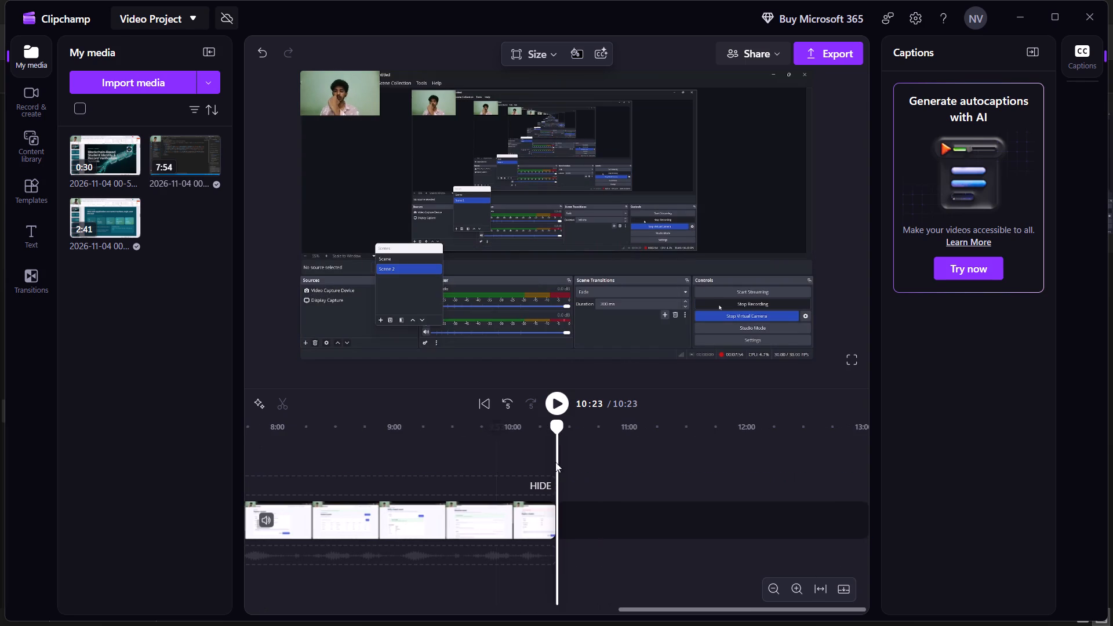
click(550, 435)
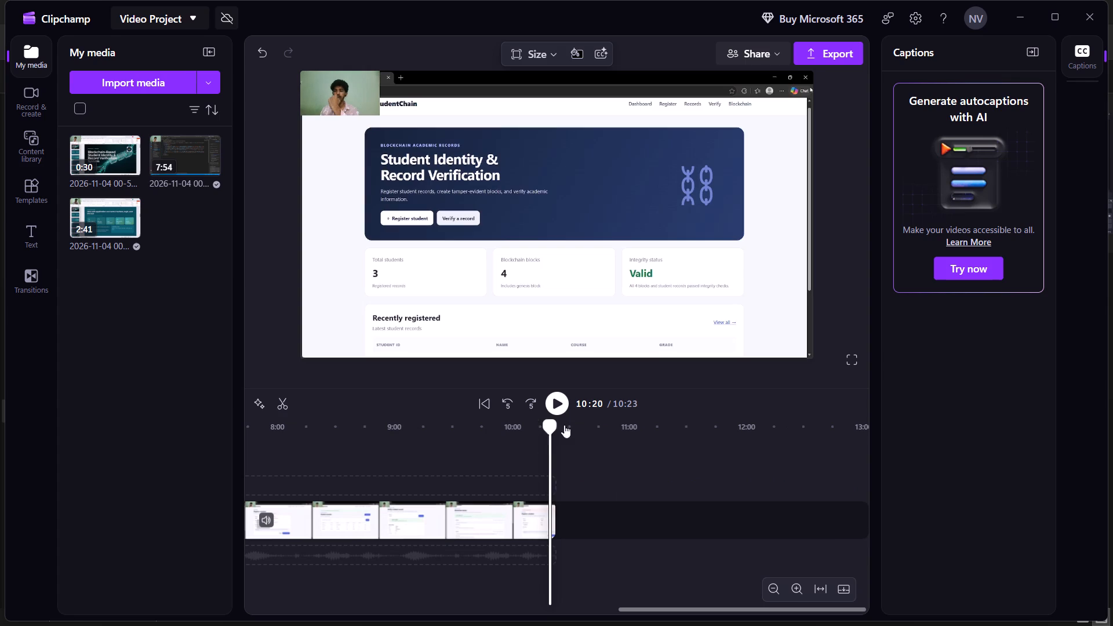
click(560, 405)
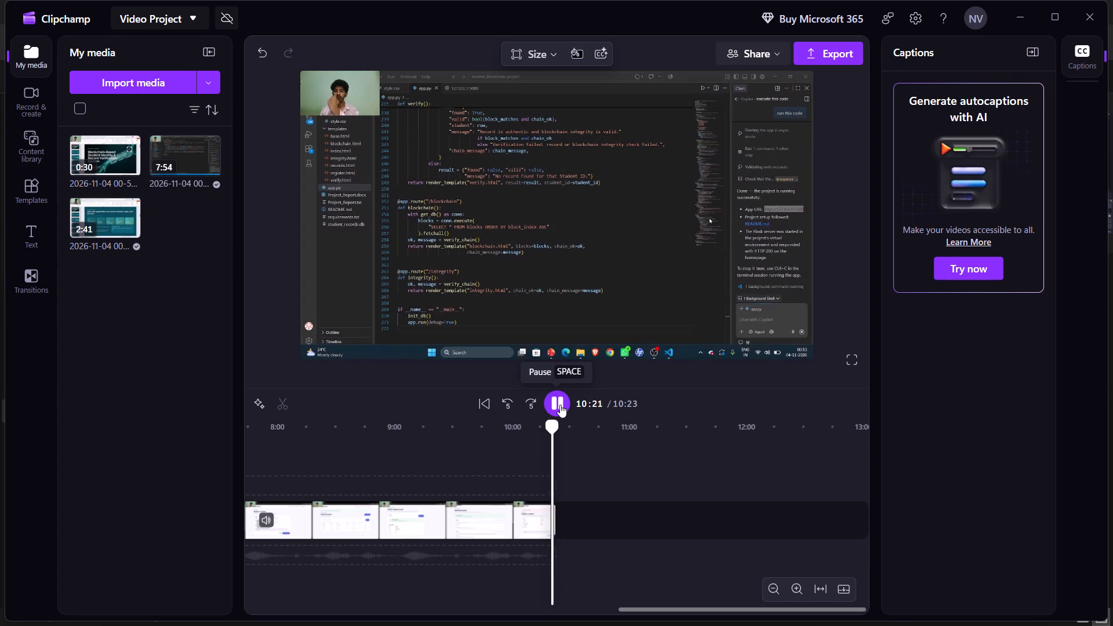
click(560, 405)
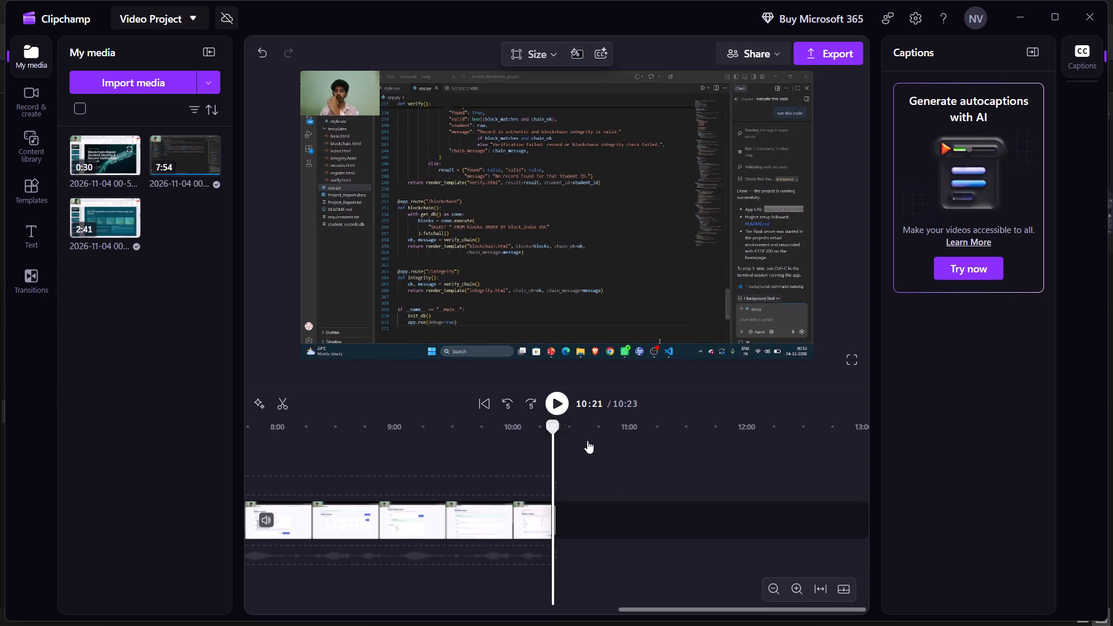
click(277, 405)
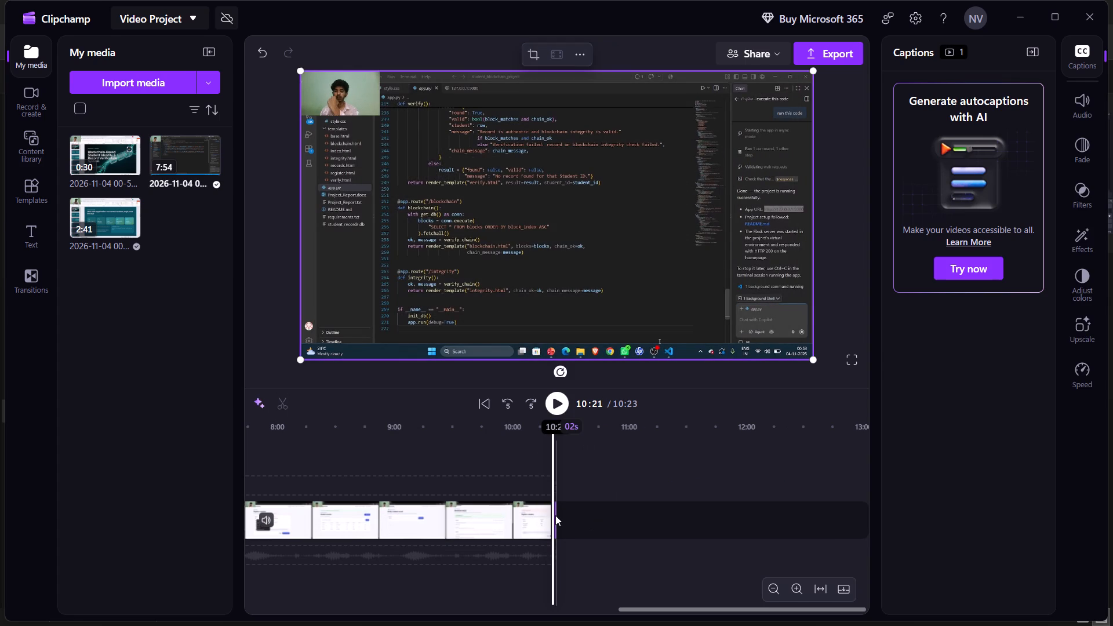
key(Delete)
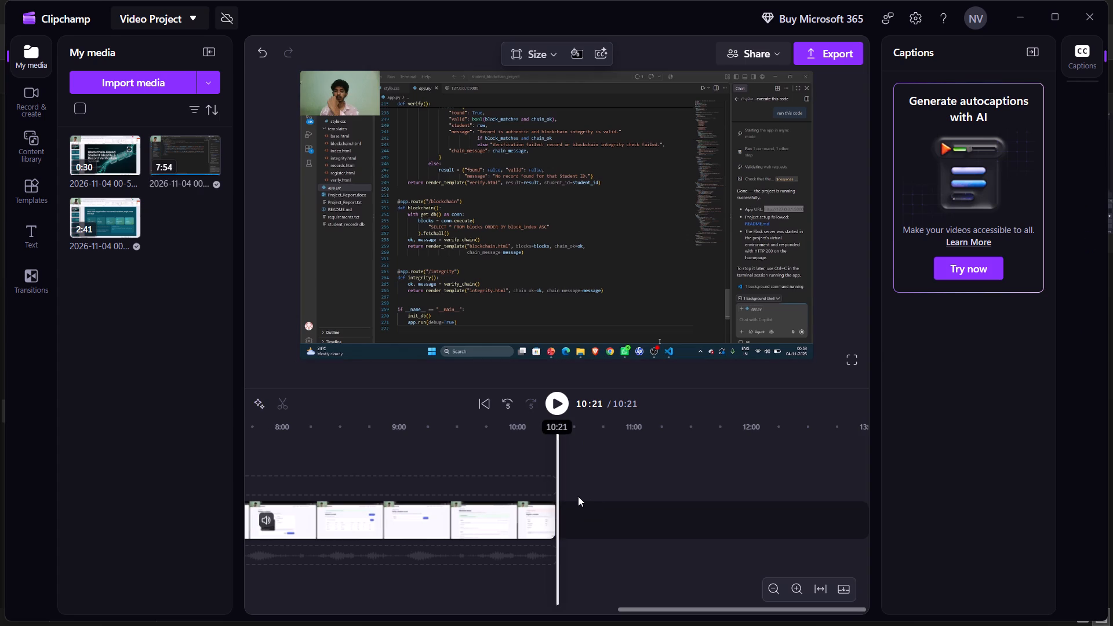
Export the combined video at 720p quality.
scroll(443, 481, right, 4)
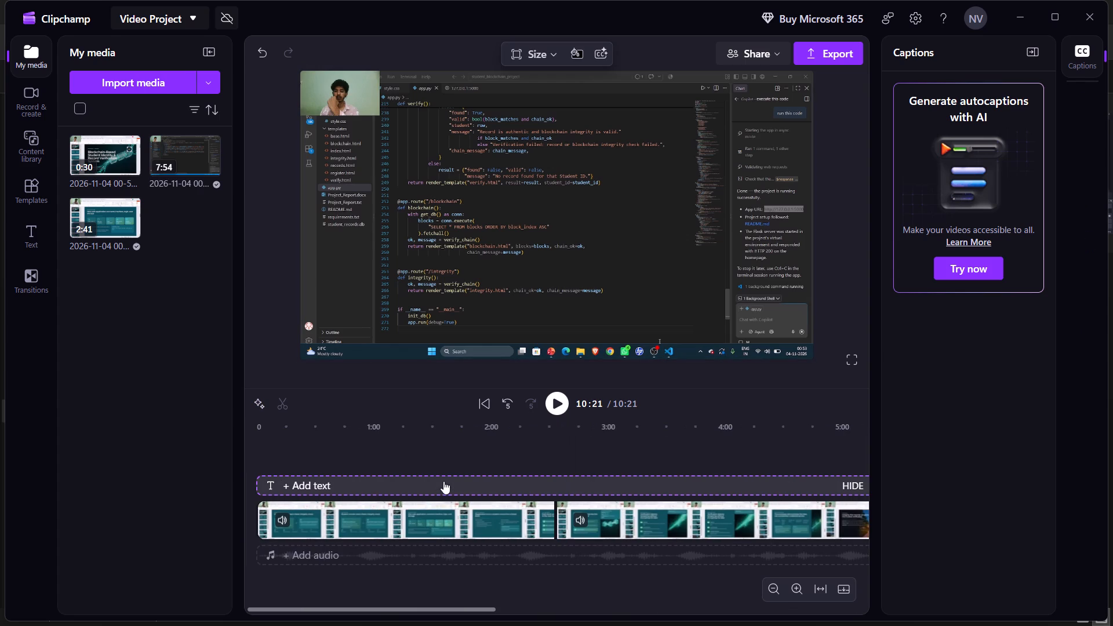
click(808, 58)
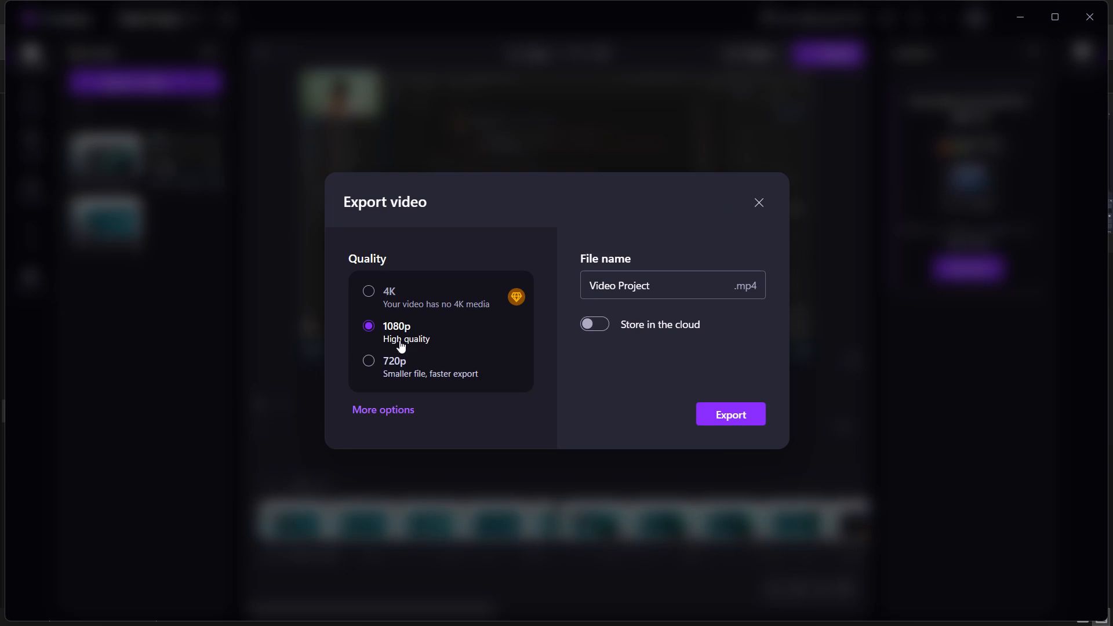
click(401, 355)
click(705, 406)
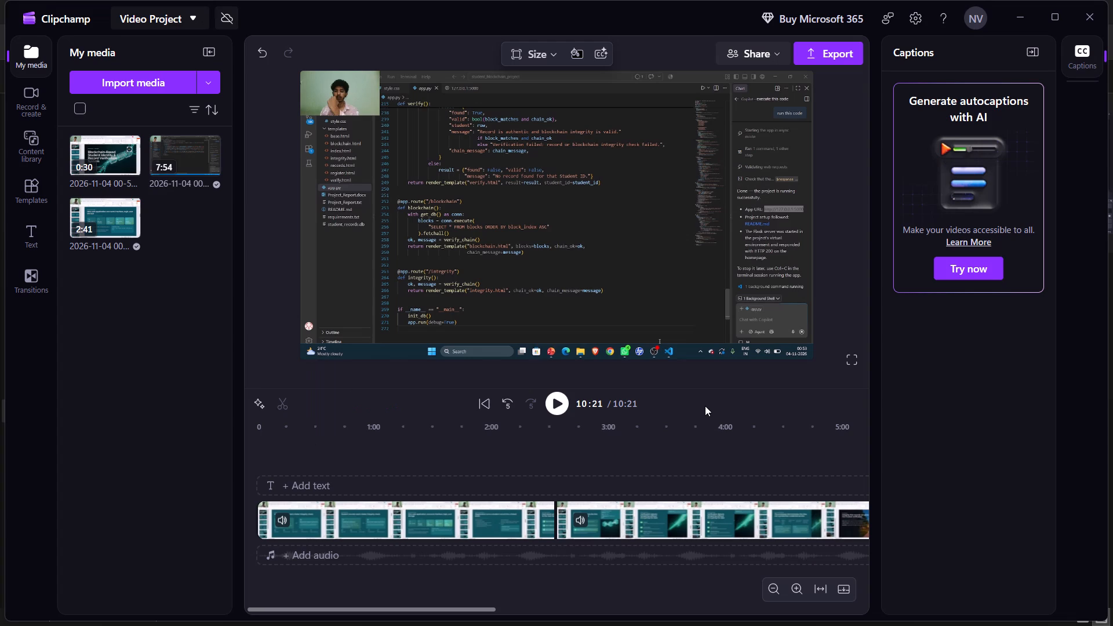